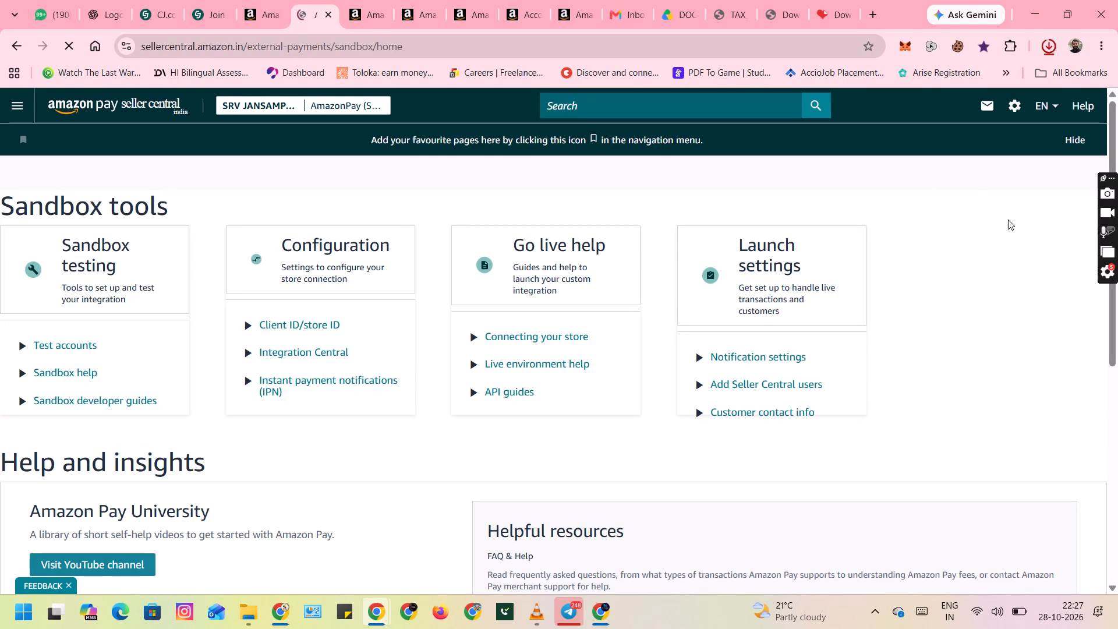
# Switch the SRV JANSAMPARK KENDRA seller account from the AmazonPay Sandbox View to the India marketplace.
pyautogui.click(288, 105)
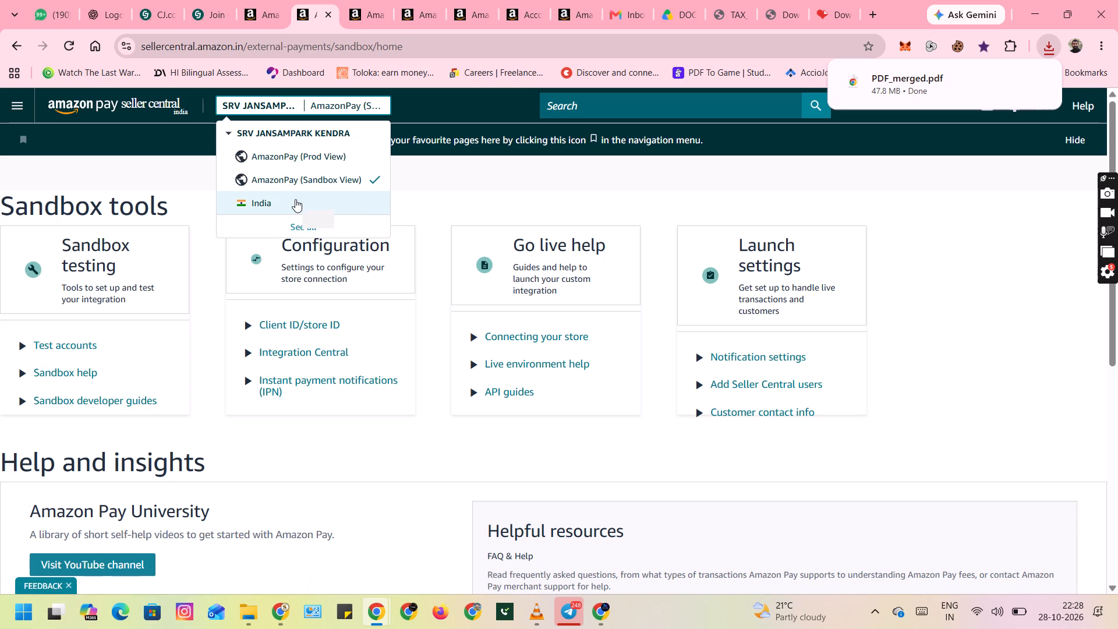
pyautogui.click(295, 199)
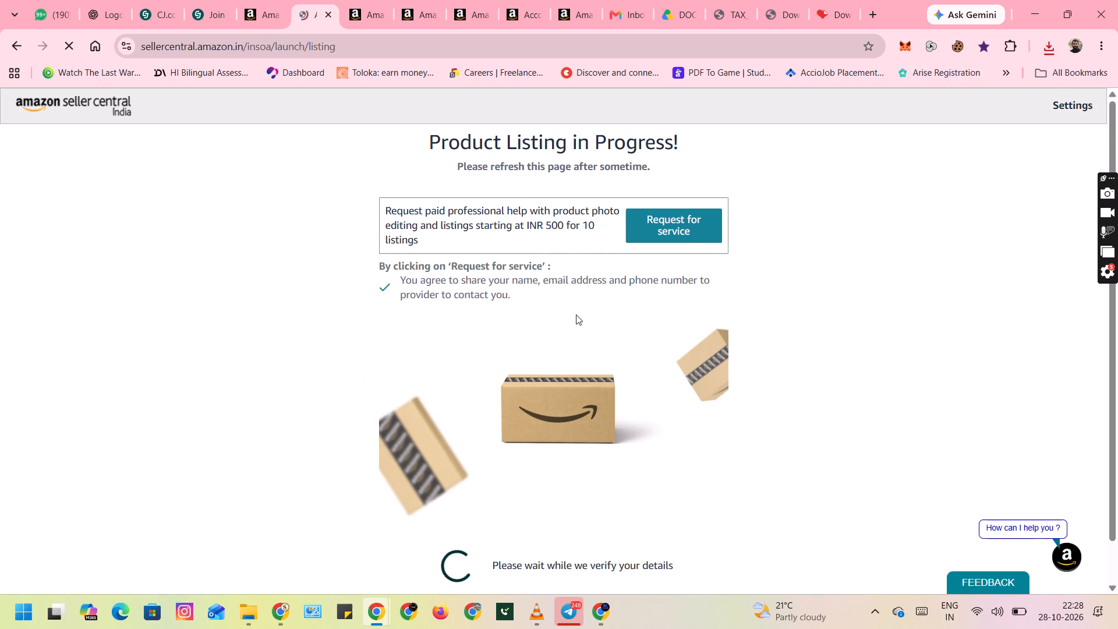
# Go back from the product listing progress page to the previous page.
pyautogui.click(9, 53)
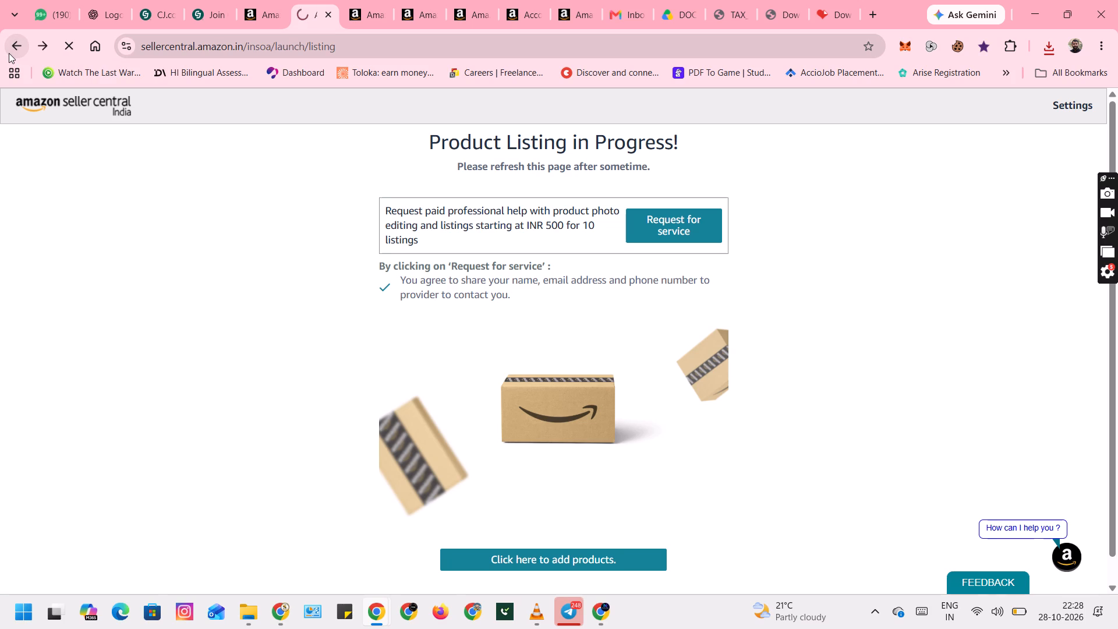
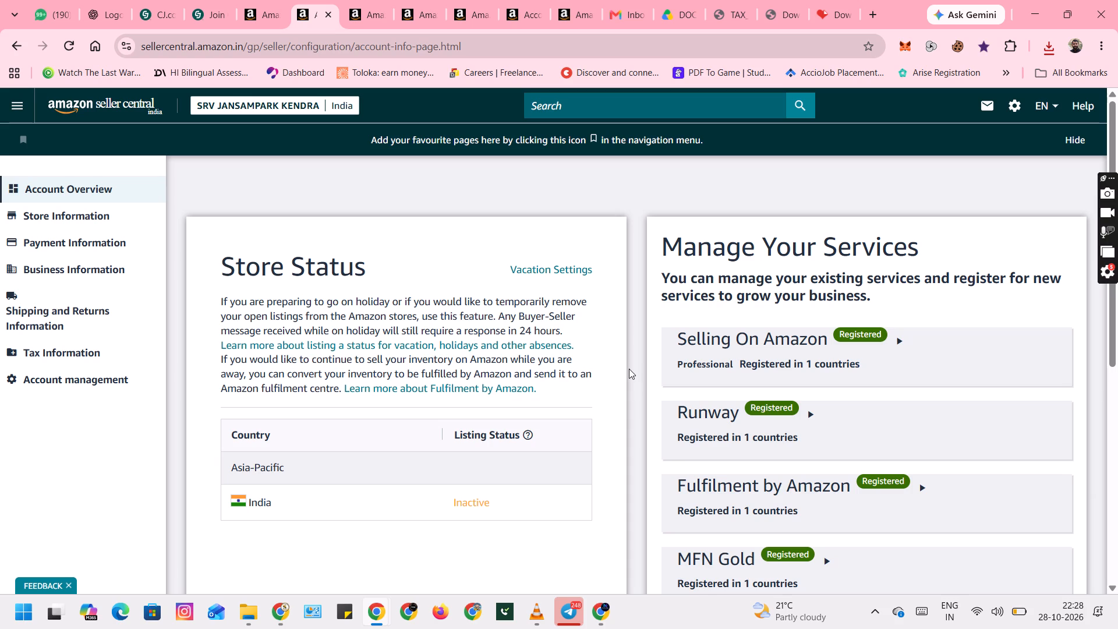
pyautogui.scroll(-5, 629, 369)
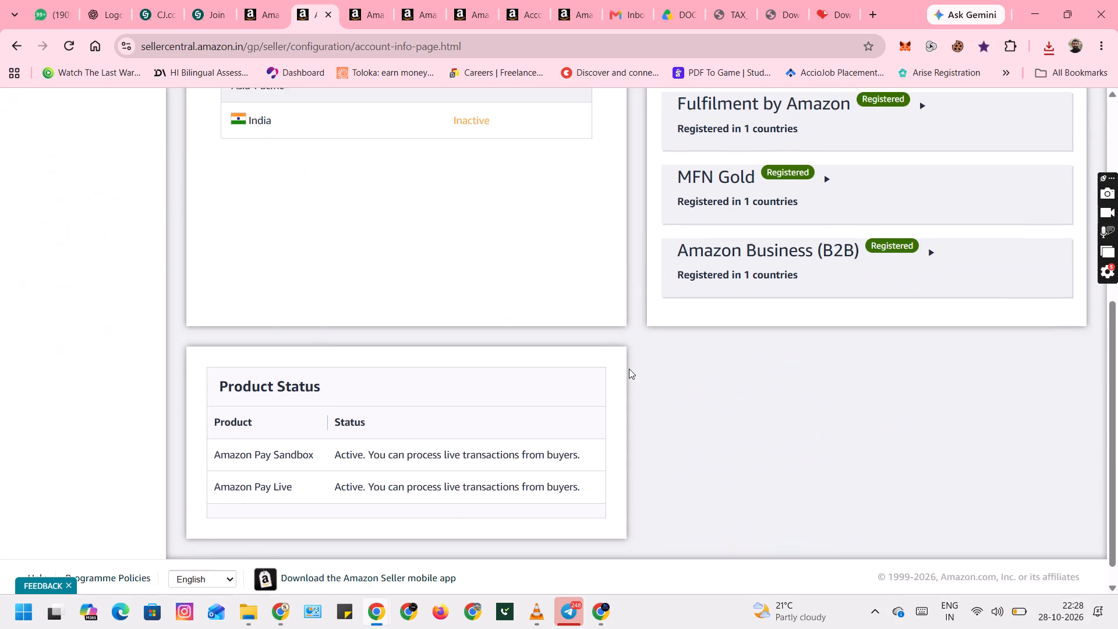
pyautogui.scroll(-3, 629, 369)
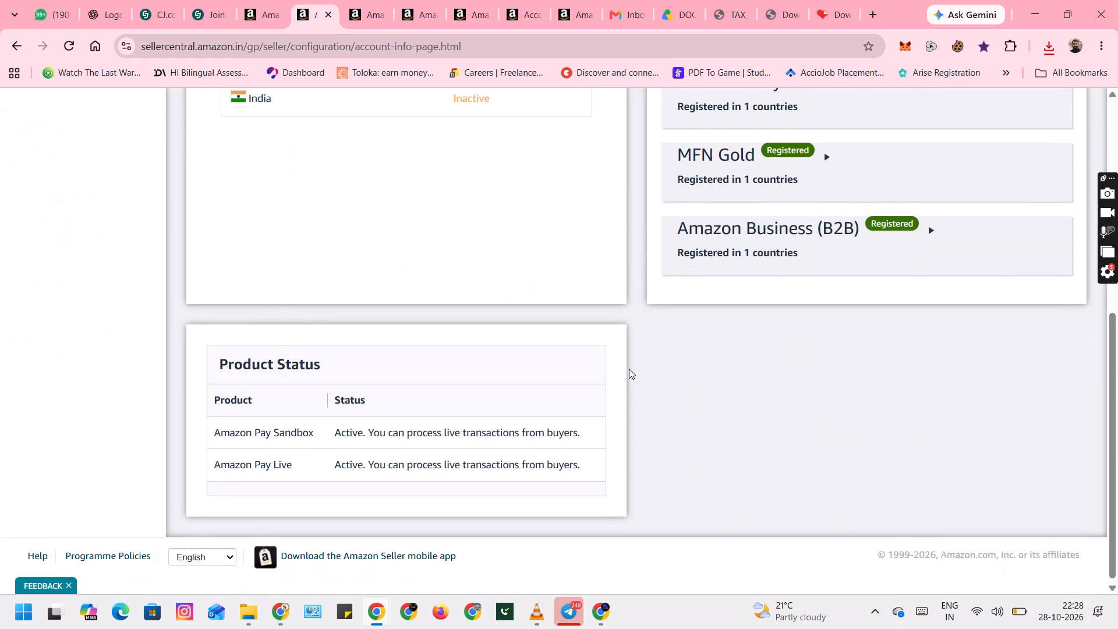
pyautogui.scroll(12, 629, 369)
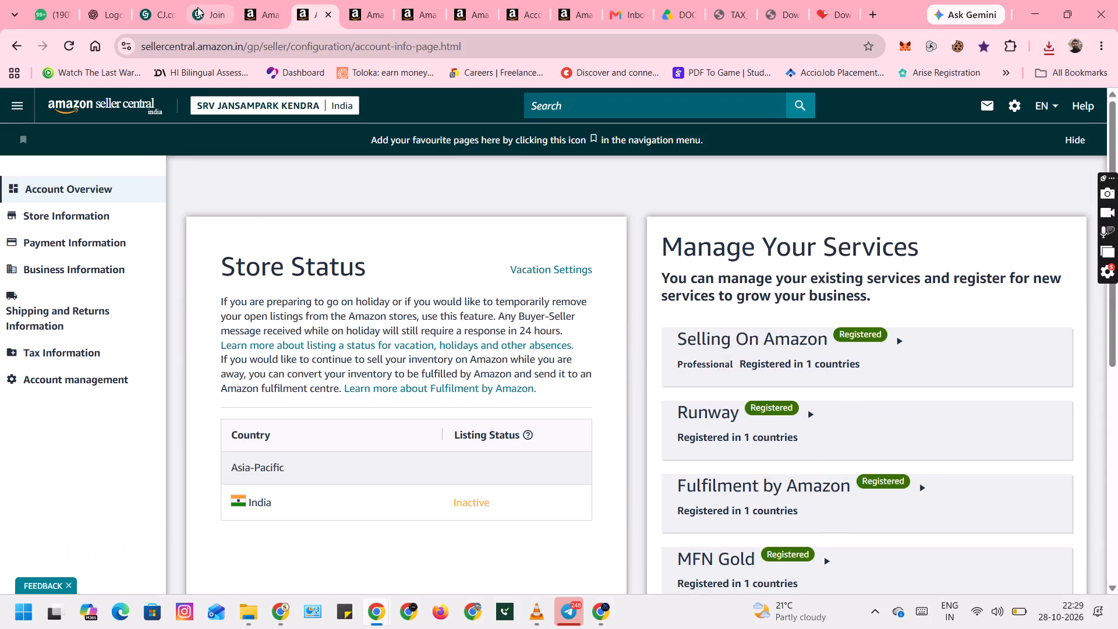
pyautogui.click(197, 7)
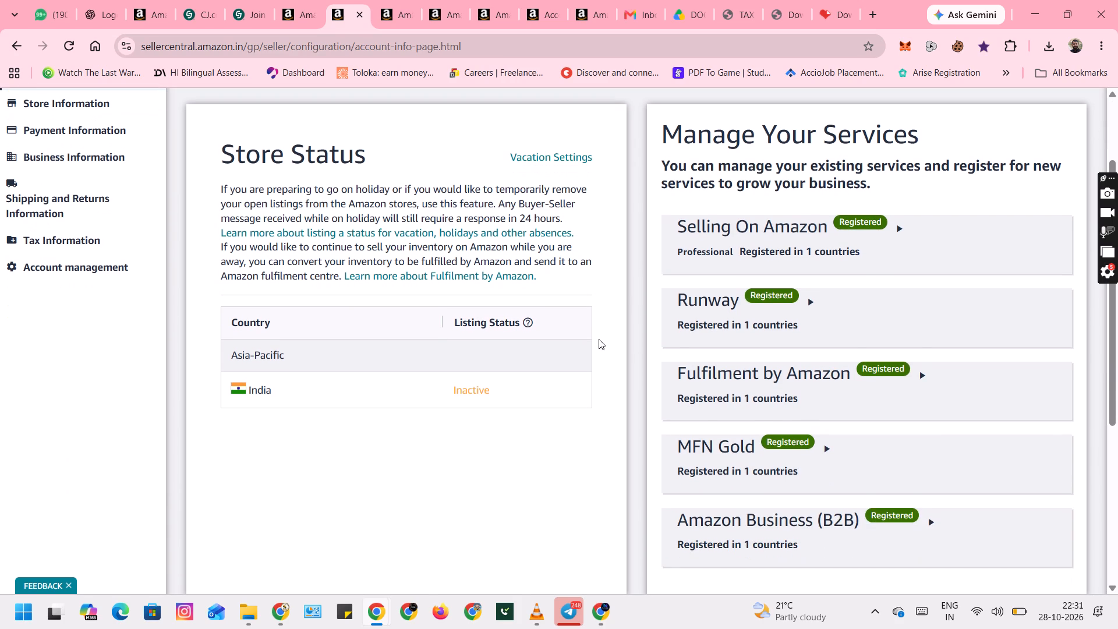
pyautogui.scroll(-3, 599, 339)
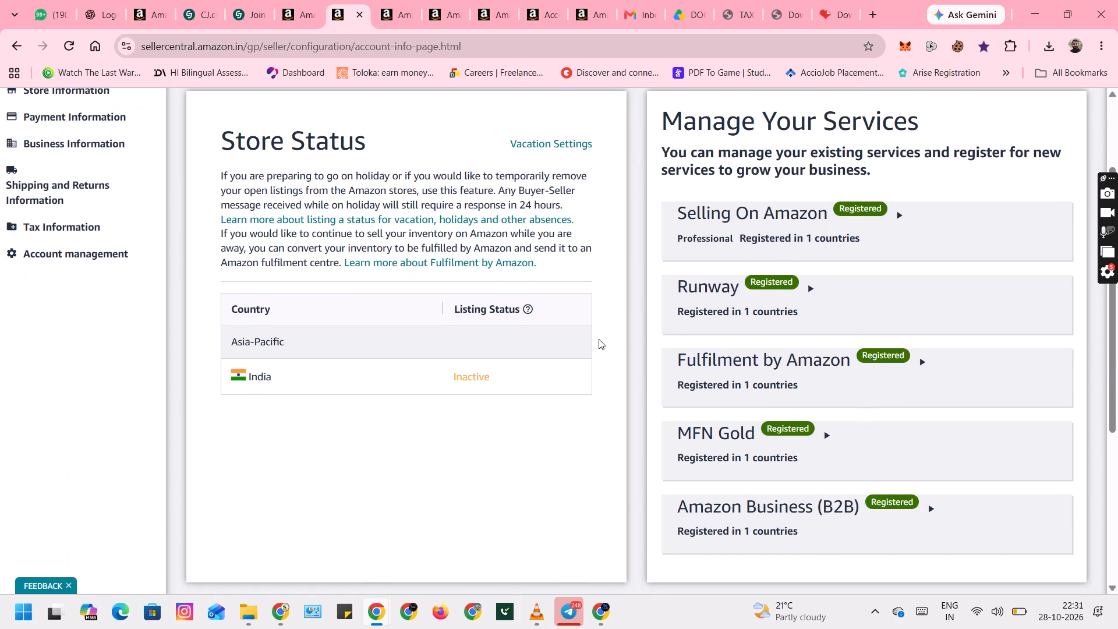
pyautogui.scroll(-5, 599, 339)
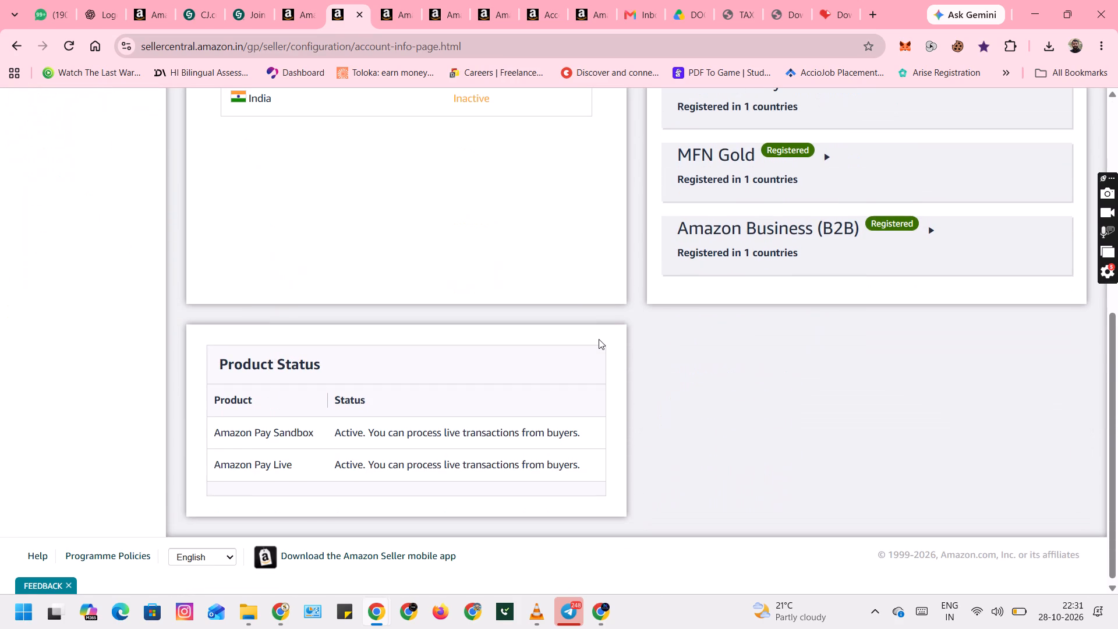
pyautogui.scroll(6, 599, 339)
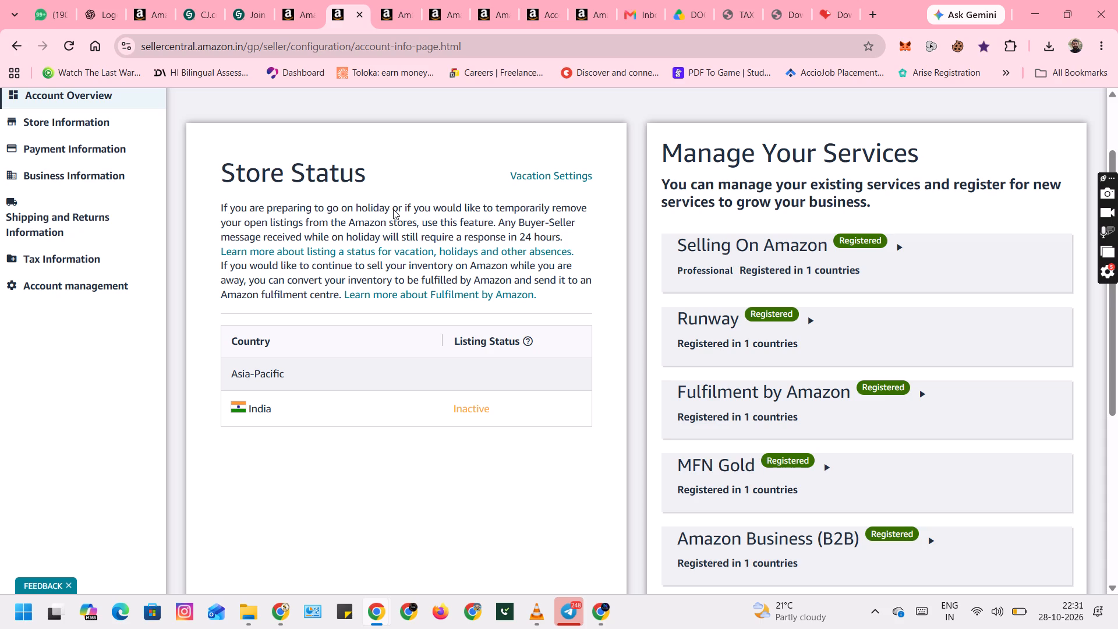
pyautogui.click(6, 98)
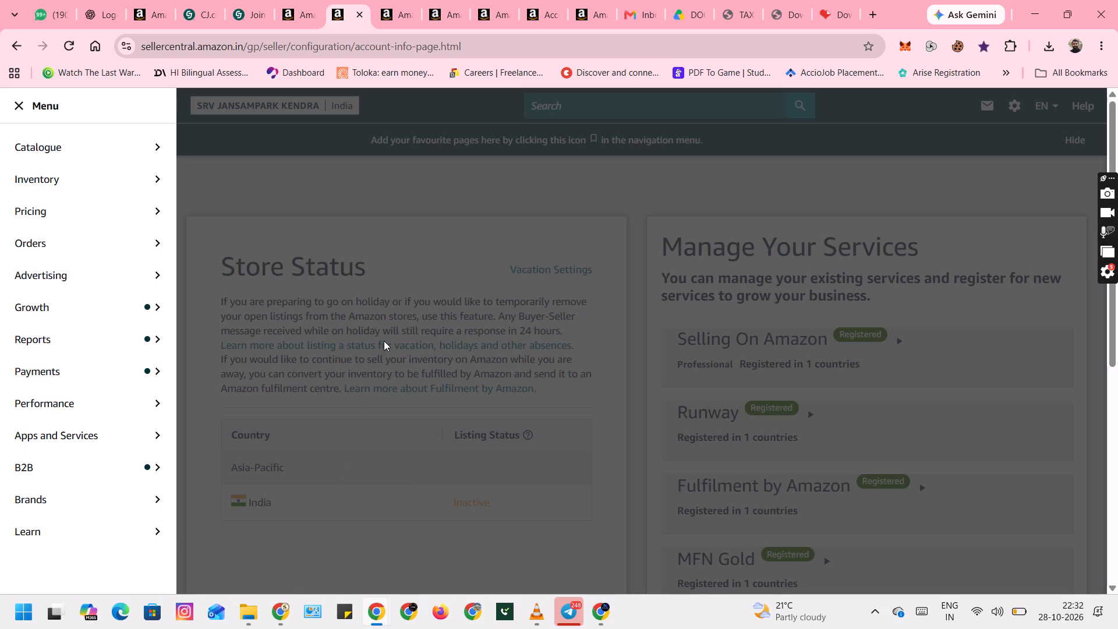
pyautogui.click(418, 231)
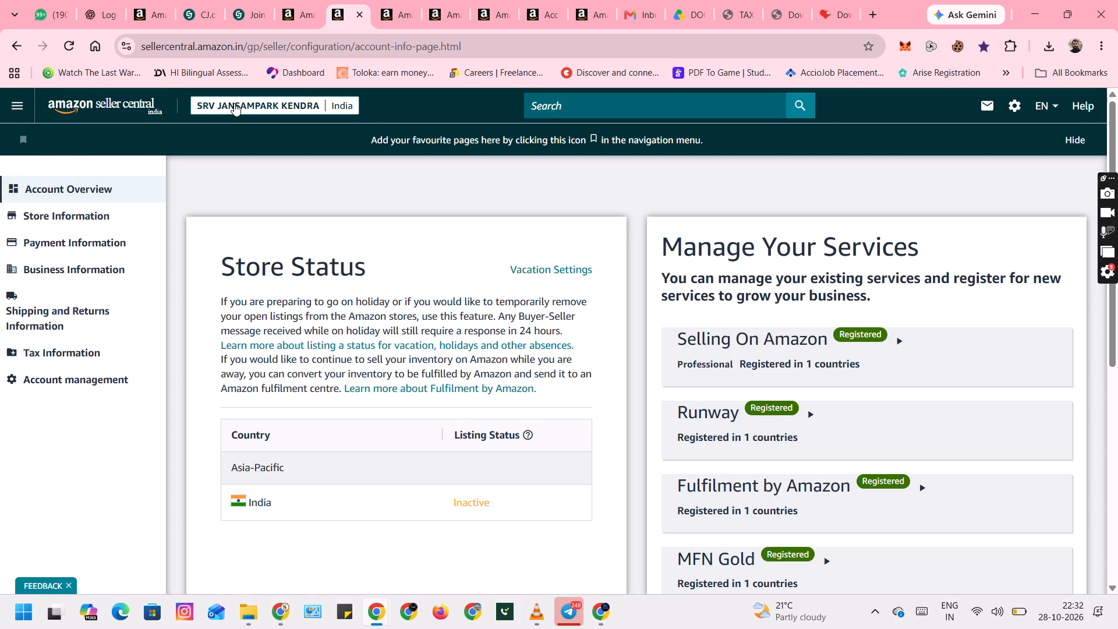
pyautogui.click(85, 376)
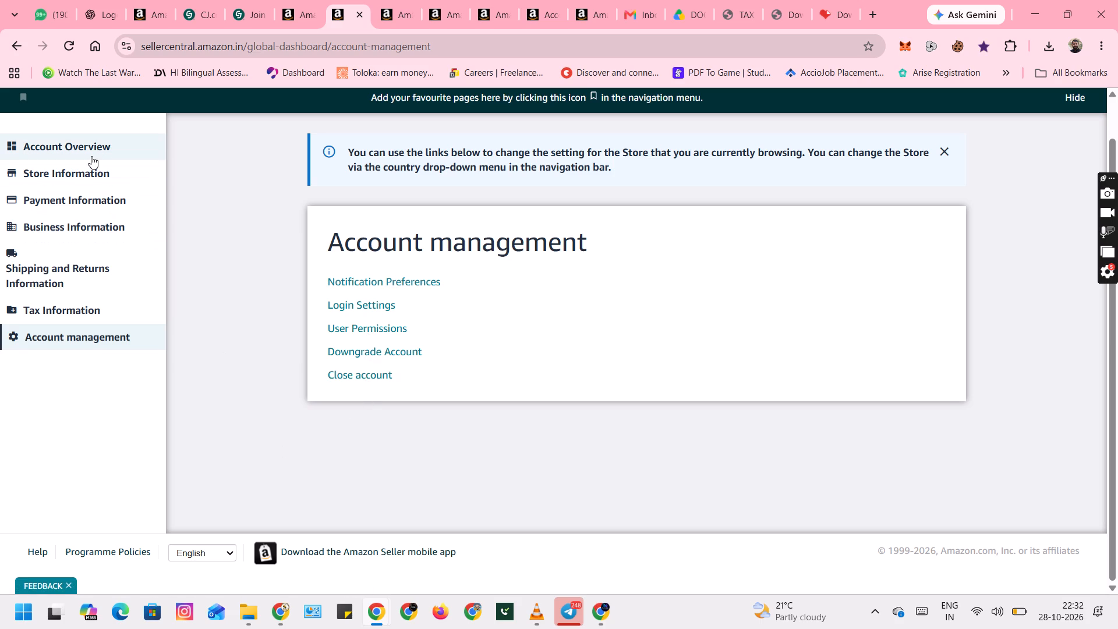
pyautogui.scroll(3, 224, 278)
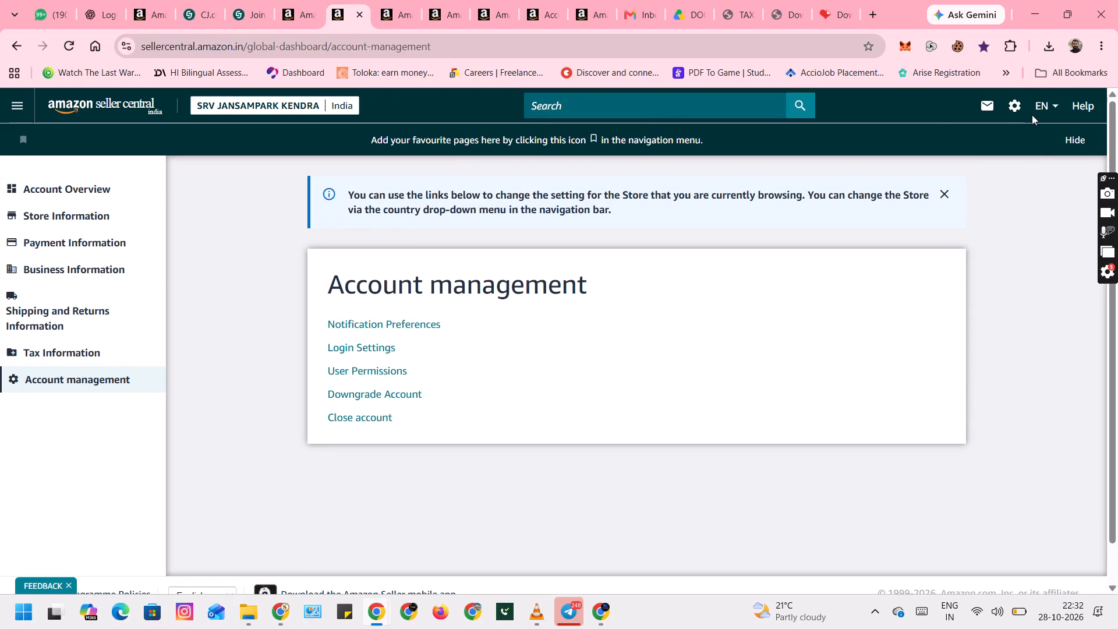
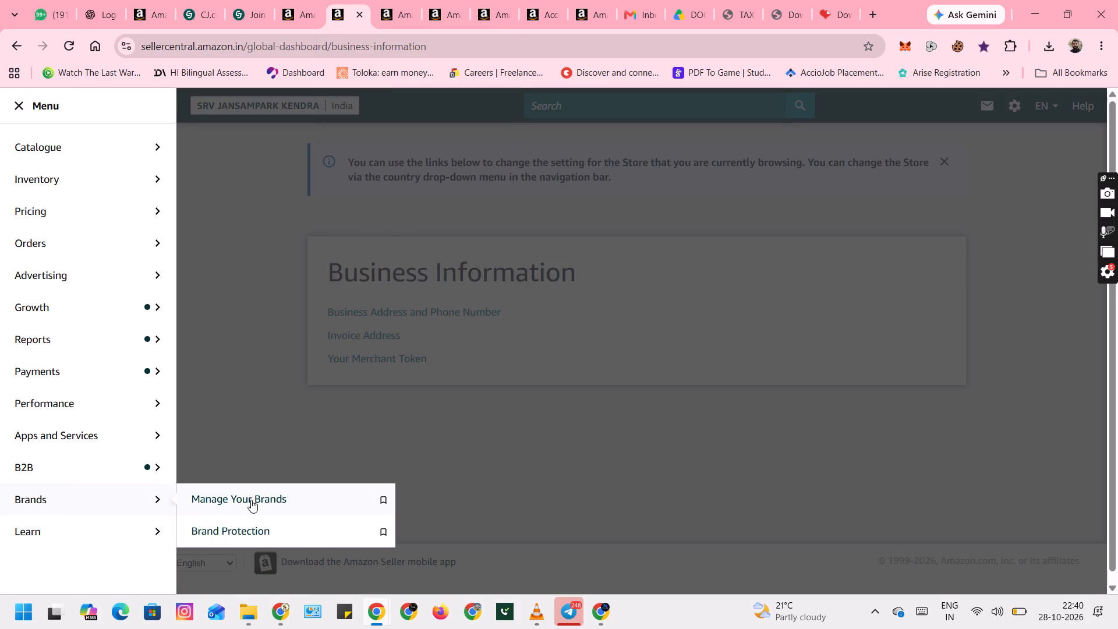
pyautogui.click(298, 500)
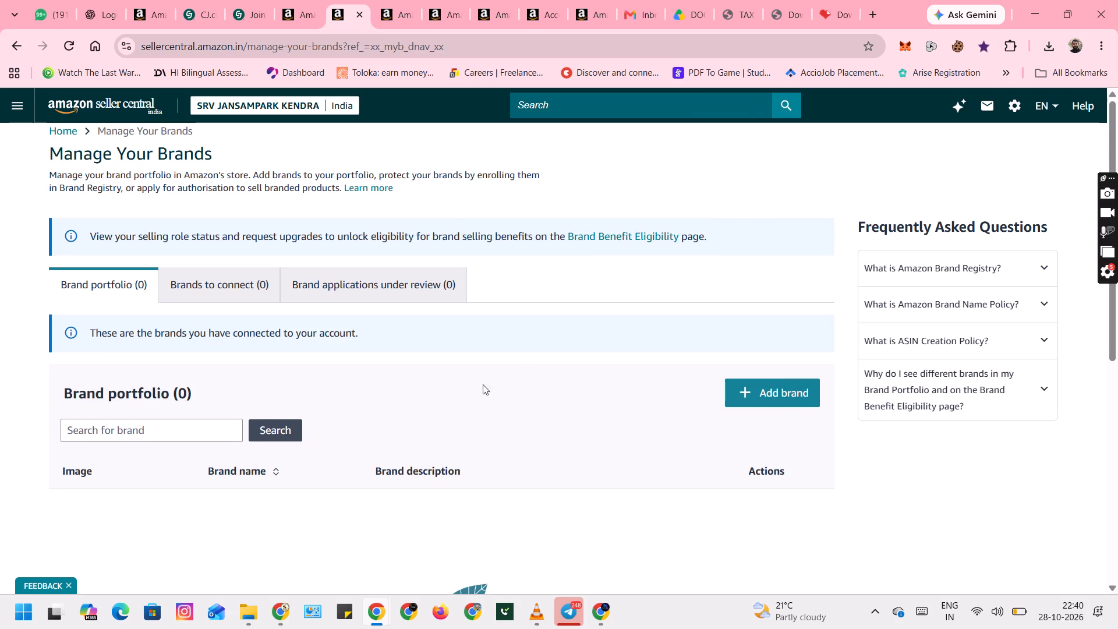
pyautogui.click(770, 390)
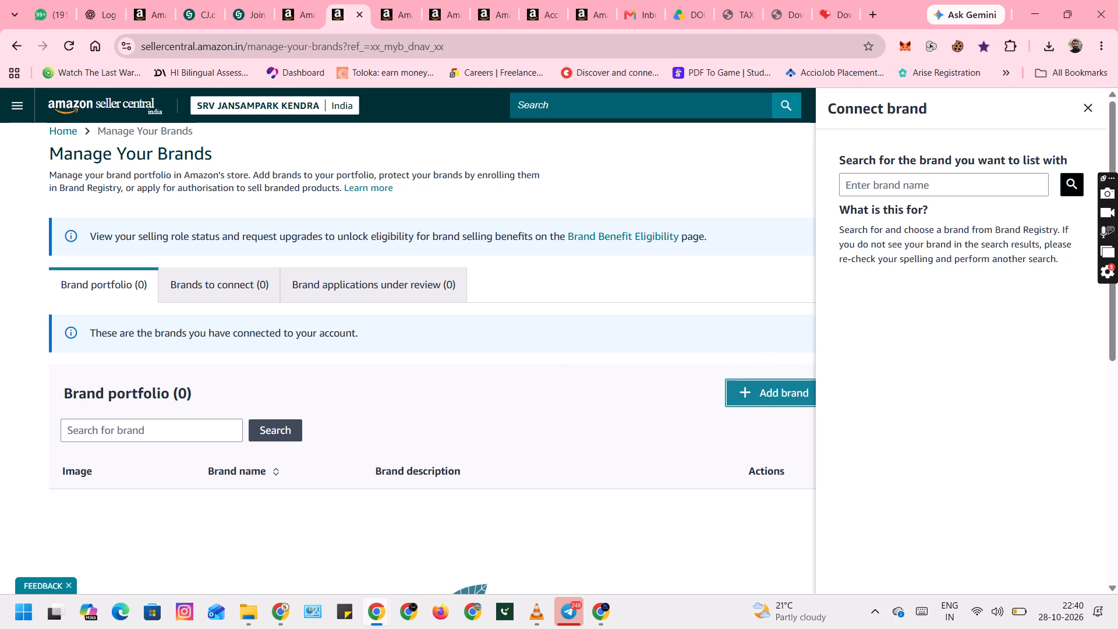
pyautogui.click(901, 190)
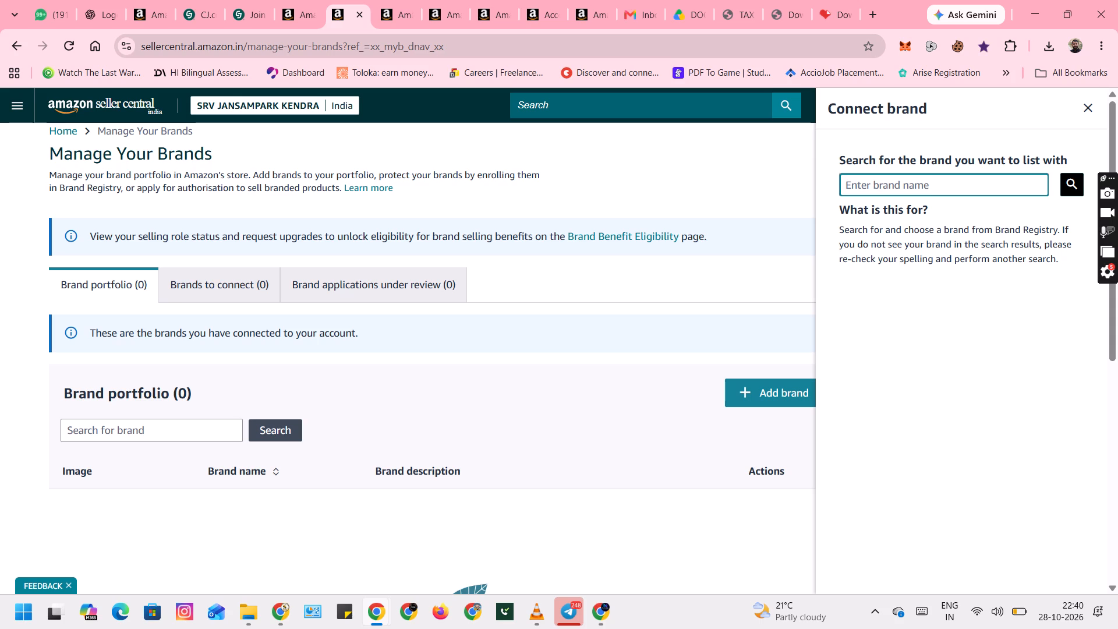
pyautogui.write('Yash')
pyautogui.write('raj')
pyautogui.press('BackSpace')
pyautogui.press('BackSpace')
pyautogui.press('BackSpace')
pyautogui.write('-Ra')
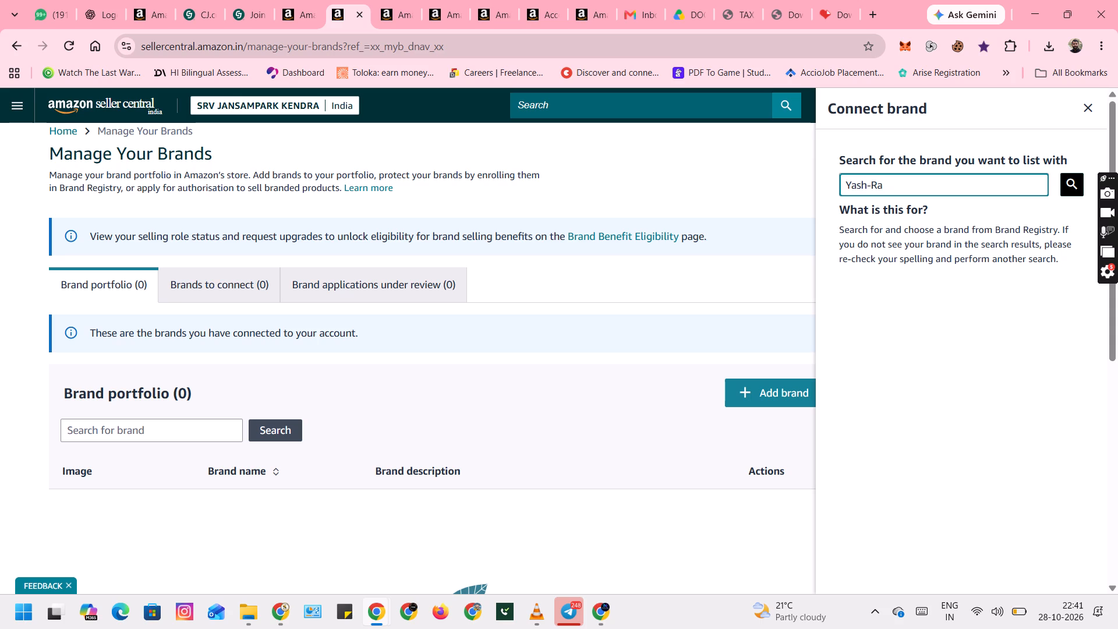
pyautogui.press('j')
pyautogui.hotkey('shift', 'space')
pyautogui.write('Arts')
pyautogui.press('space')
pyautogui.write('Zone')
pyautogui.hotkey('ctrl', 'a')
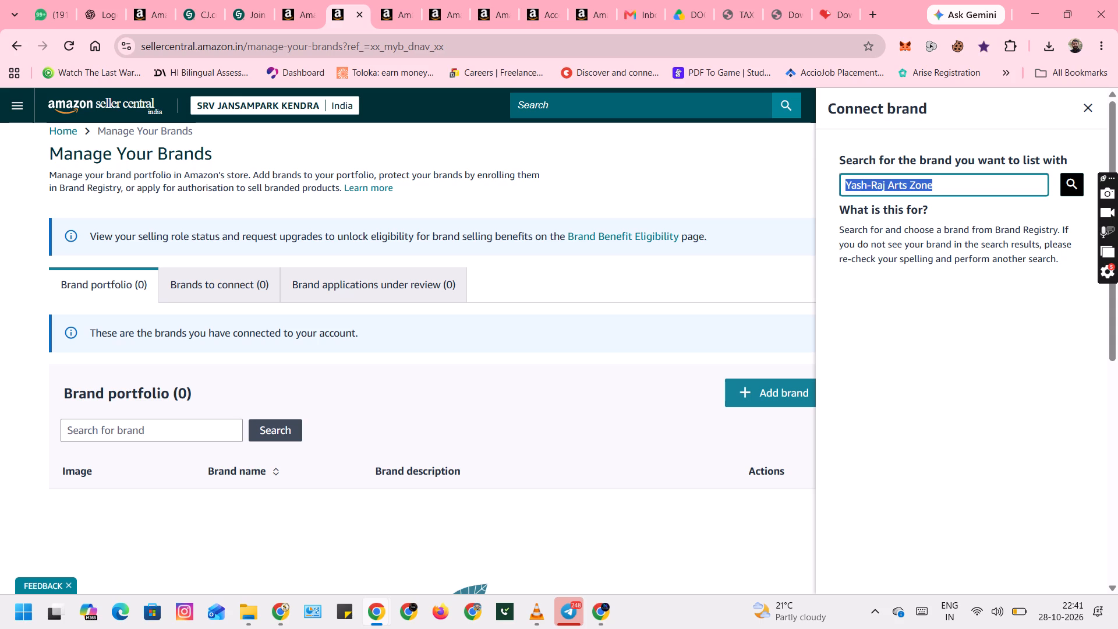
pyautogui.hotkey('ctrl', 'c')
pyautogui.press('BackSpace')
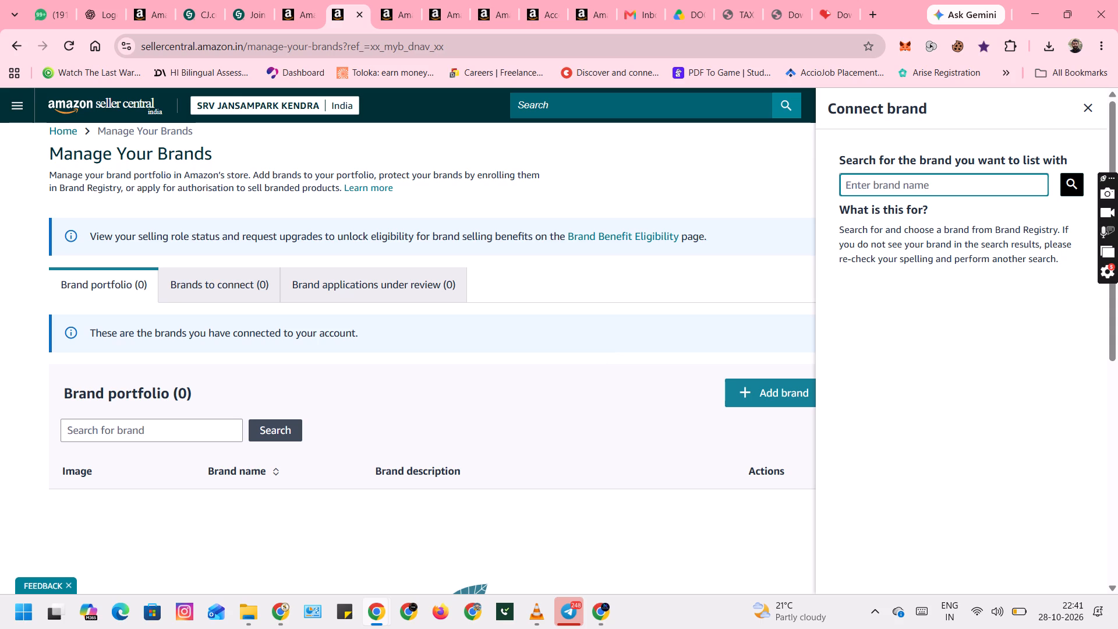
# Search for the brand SRV JANSAMPARK KENDRA in the Connect brand form.
pyautogui.hotkey('shift', 's')
pyautogui.hotkey('shift', 'space')
pyautogui.hotkey('shift', 'r')
pyautogui.press('BackSpace')
pyautogui.press('BackSpace')
pyautogui.write('RV')
pyautogui.press('space')
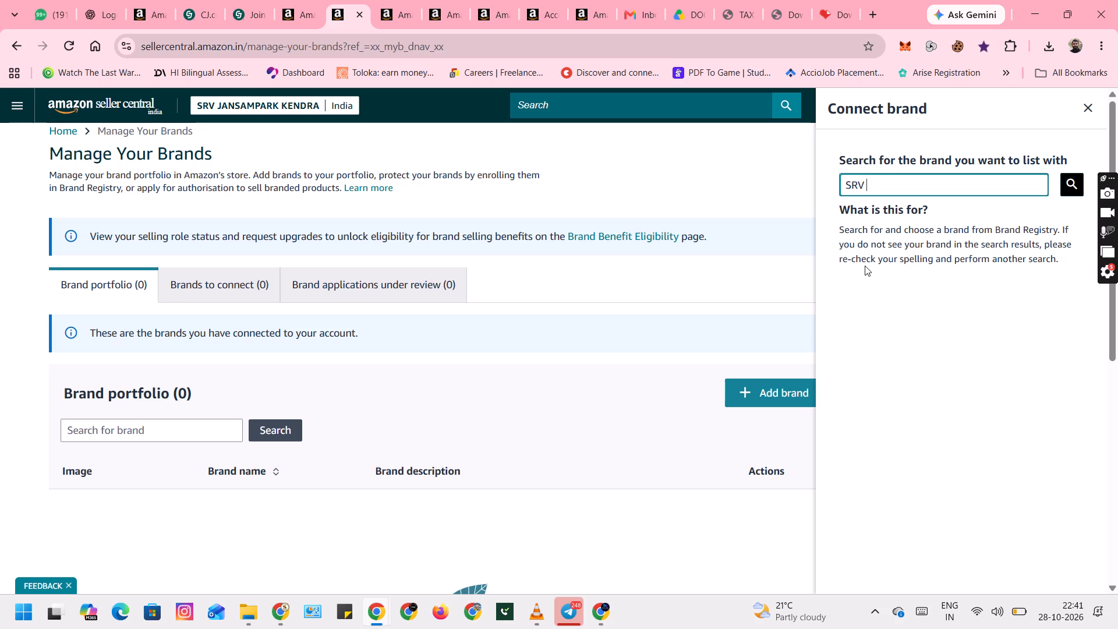
pyautogui.write('JANSAMPARK k')
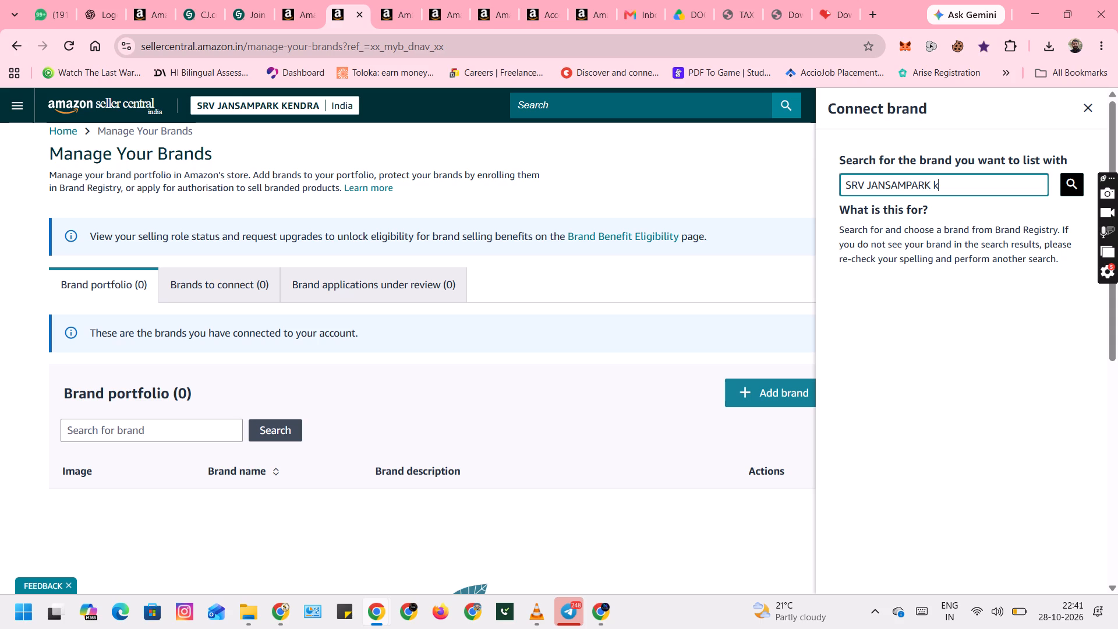
pyautogui.press('BackSpace')
pyautogui.write('KENDRA')
pyautogui.click(1070, 182)
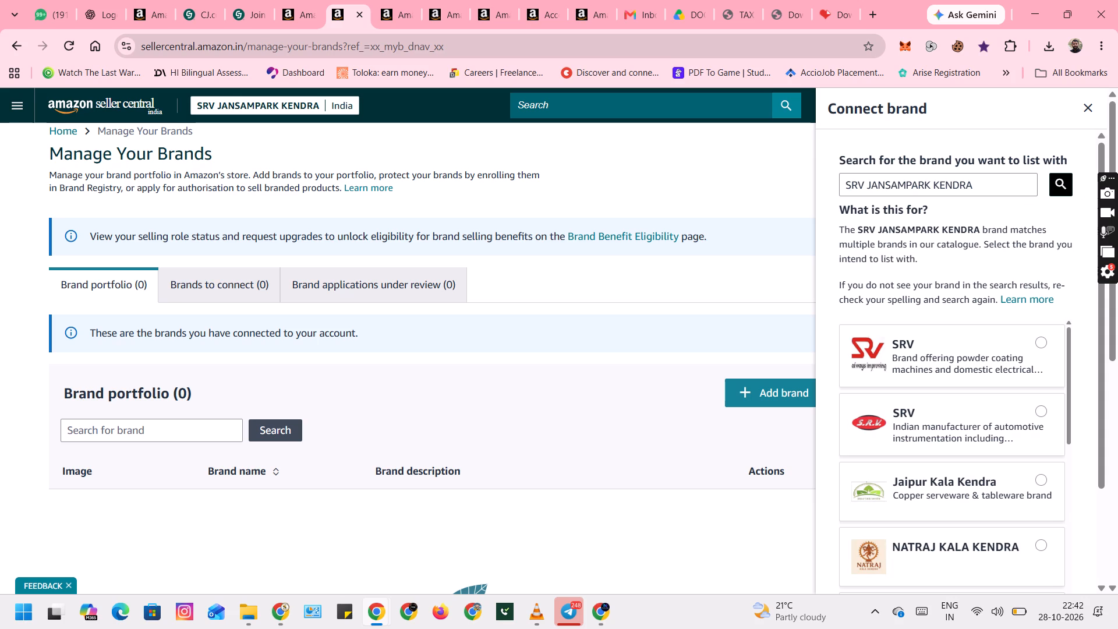
# Look through the matching brands for one that fits SRV JANSAMPARK KENDRA.
pyautogui.scroll(-3, 990, 420)
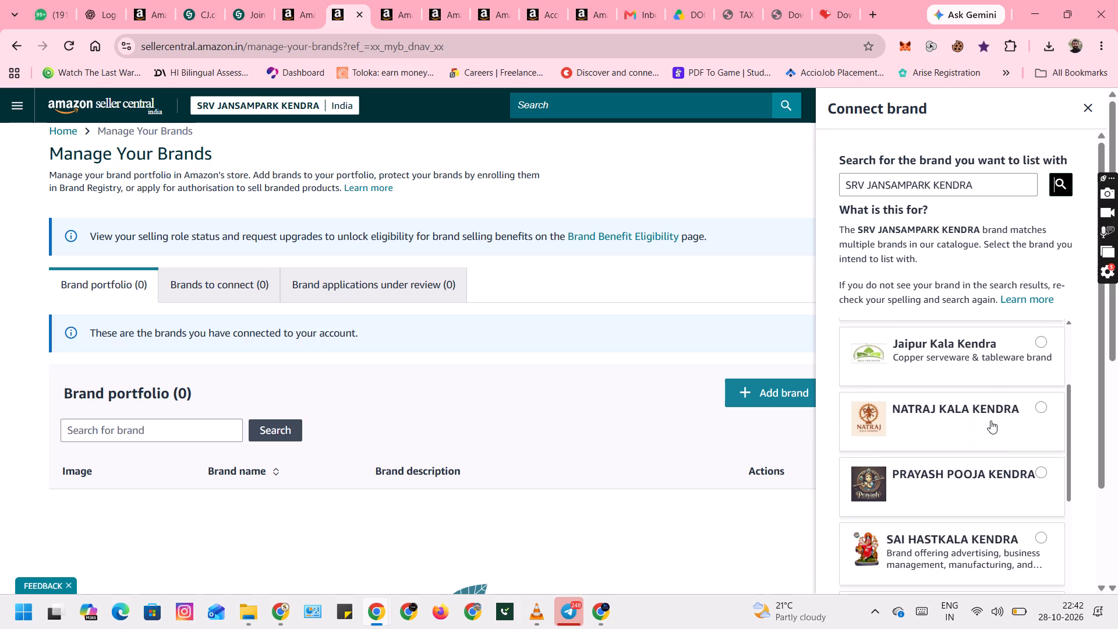
pyautogui.scroll(-7, 990, 420)
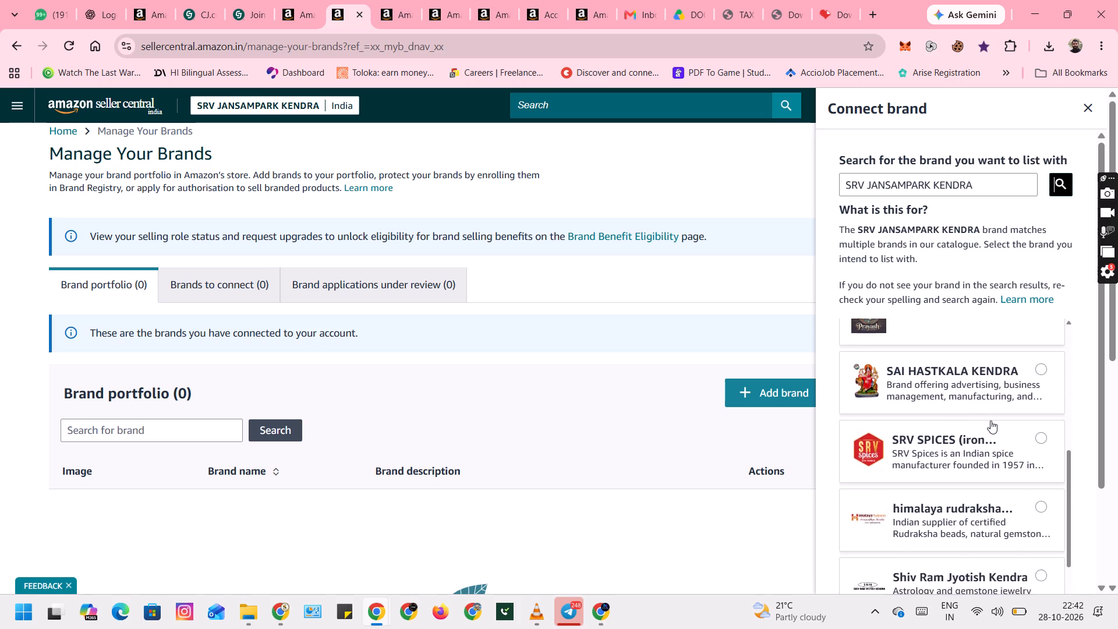
pyautogui.scroll(-4, 990, 420)
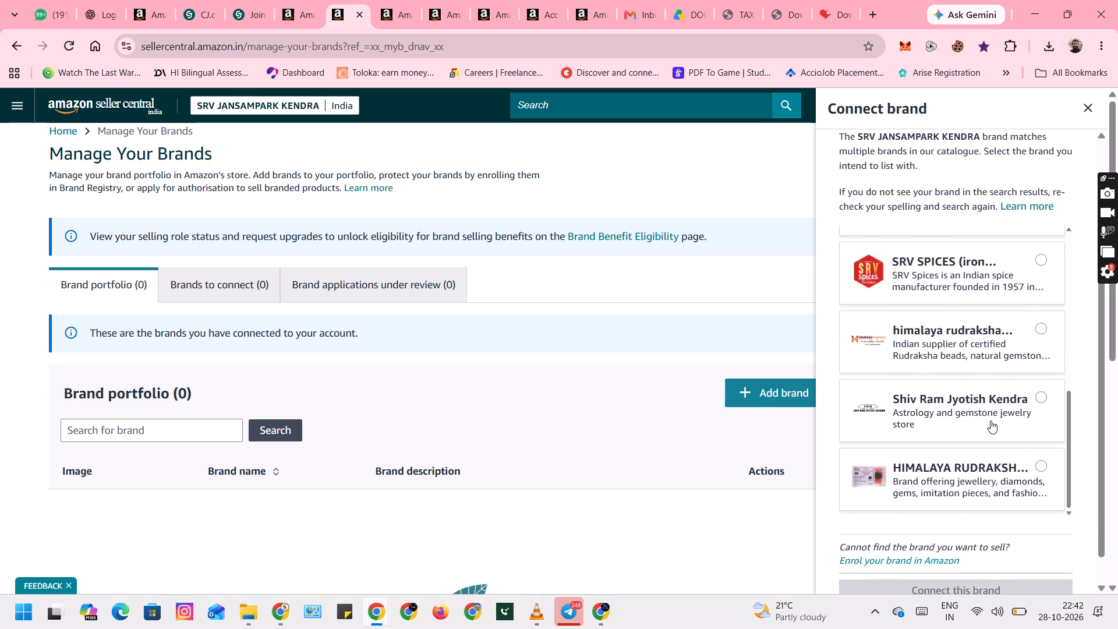
pyautogui.scroll(2, 922, 398)
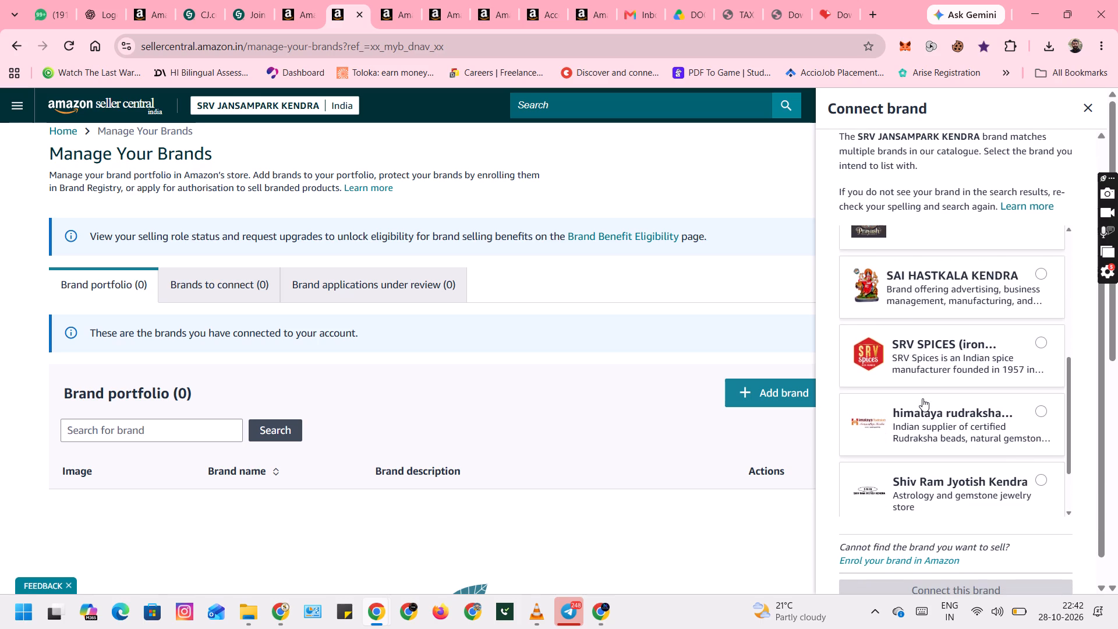
pyautogui.scroll(5, 922, 398)
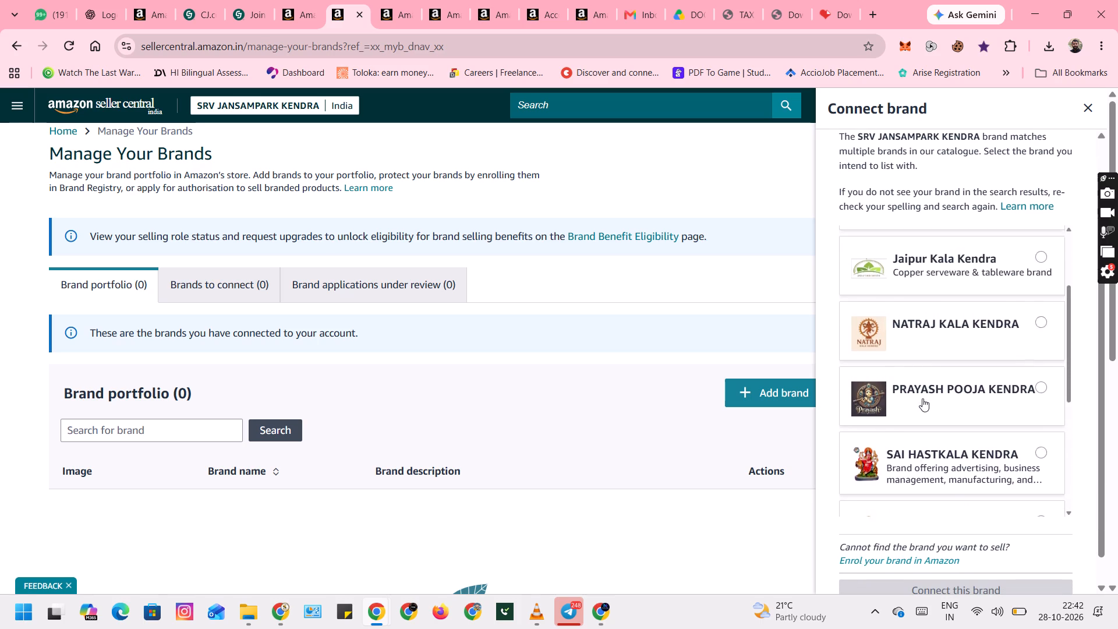
pyautogui.scroll(5, 922, 398)
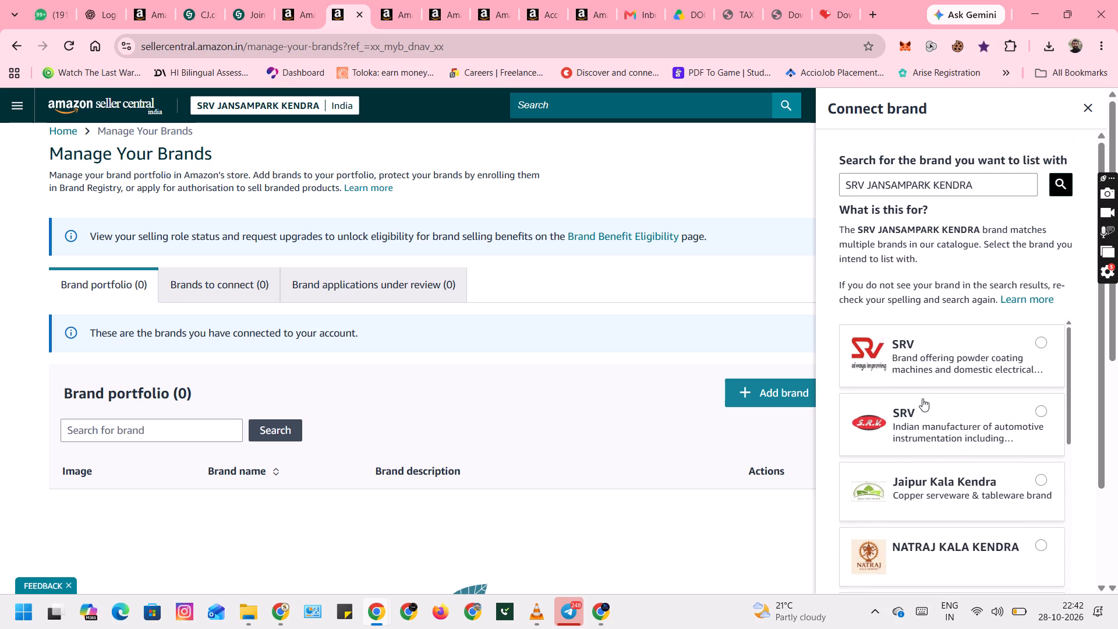
# Search for the brand NAVEE CORPORATION in the Connect brand form.
pyautogui.moveTo(981, 185); pyautogui.dragTo(805, 183)
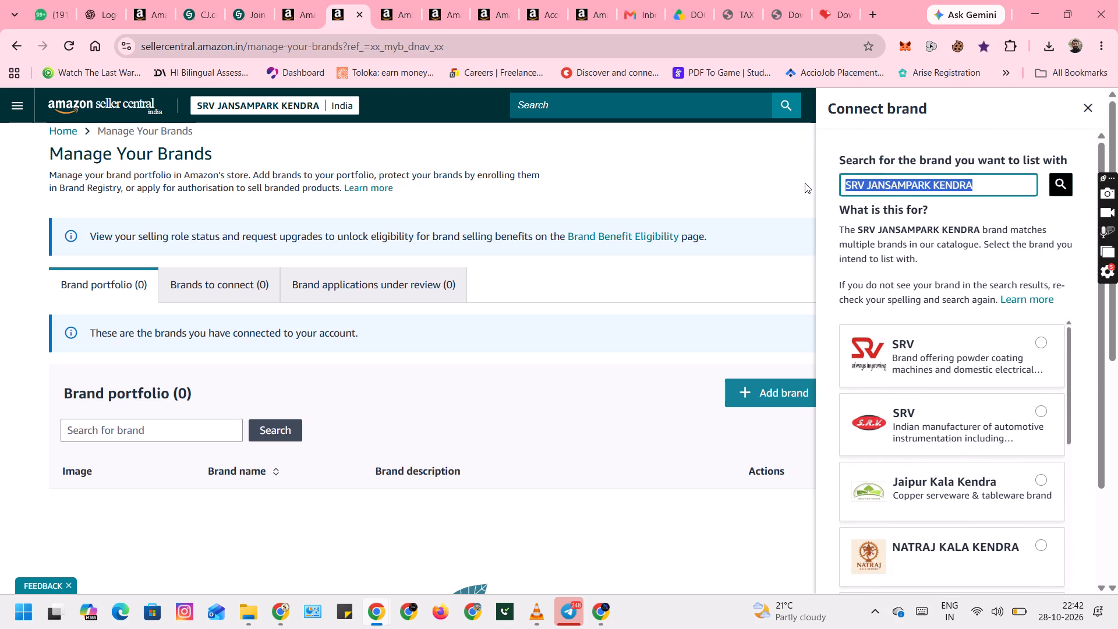
pyautogui.write('NAVEE')
pyautogui.press('space')
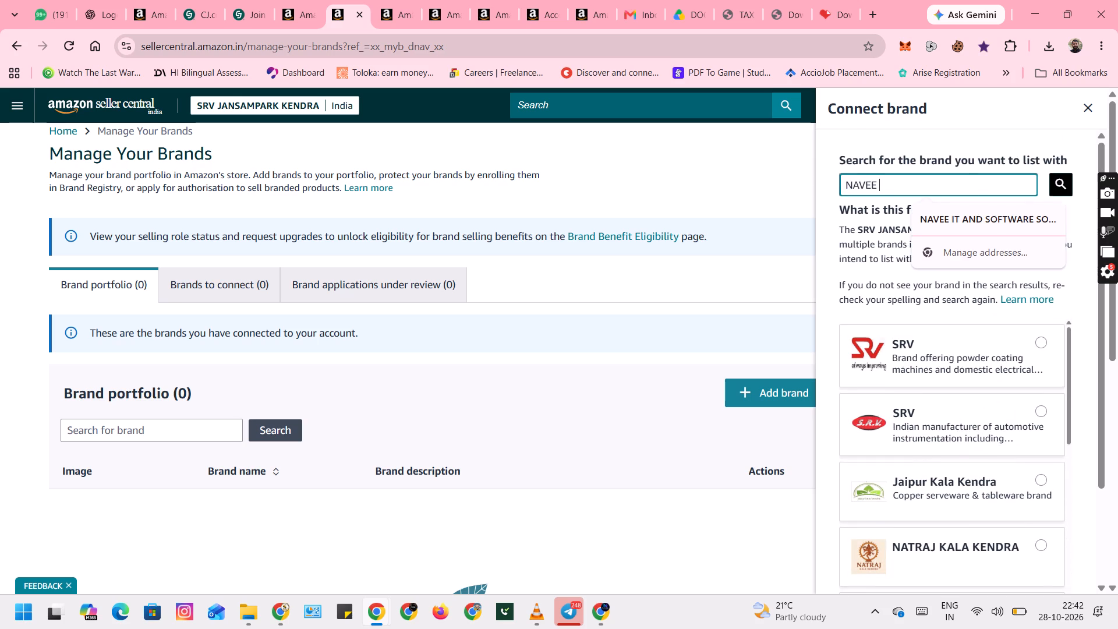
pyautogui.write('CORPO')
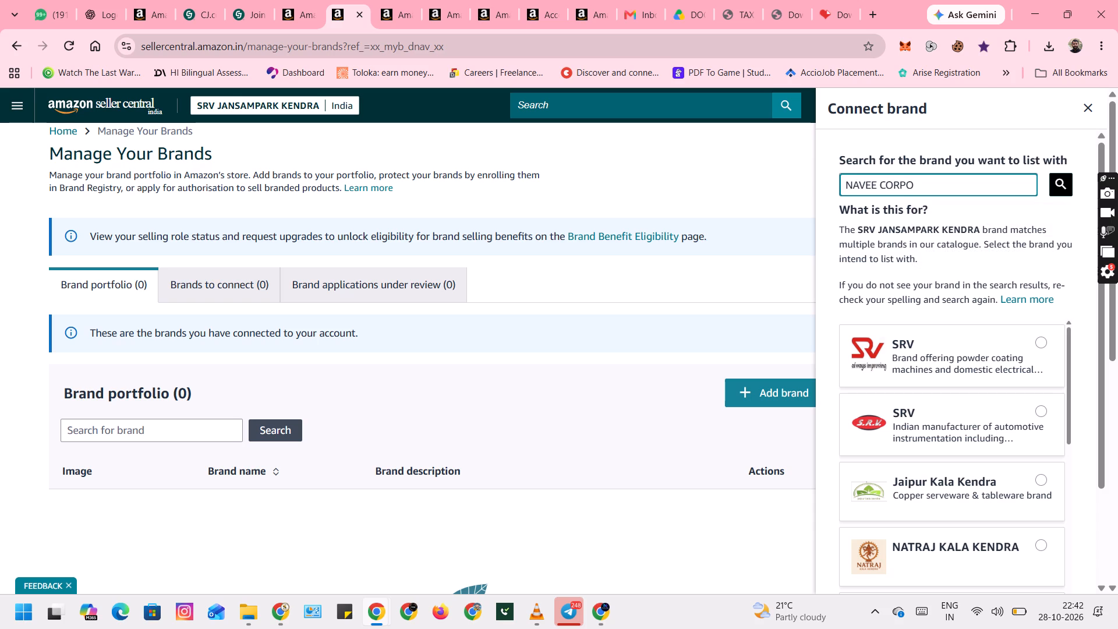
pyautogui.write('RATION')
pyautogui.click(1067, 190)
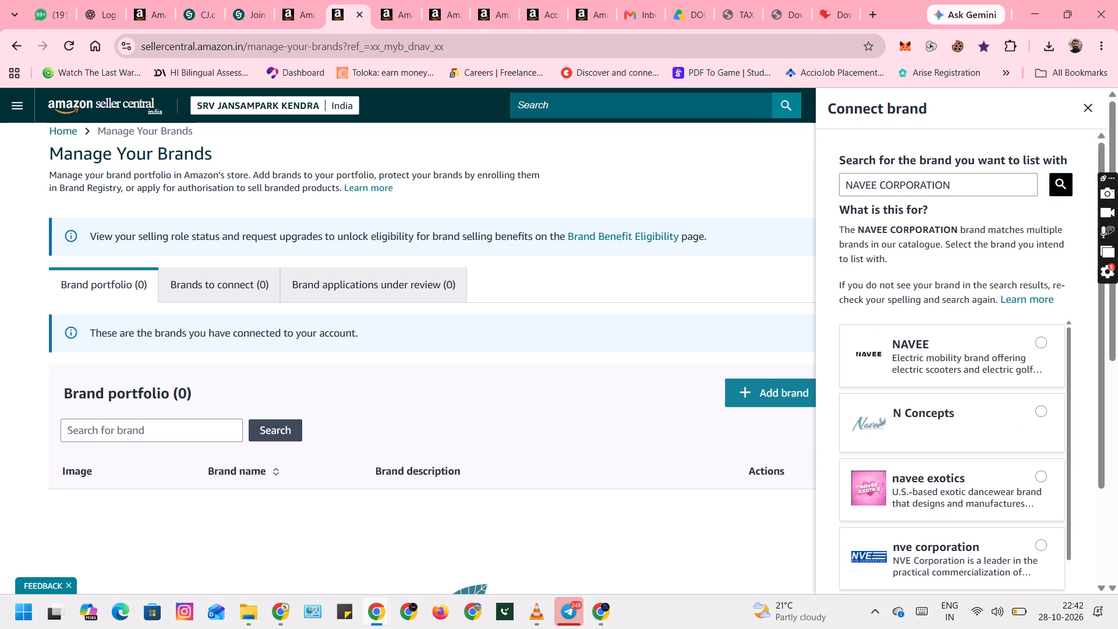
# Look through the matching brands for one that fits NAVEE CORPORATION and close the Connect brand form.
pyautogui.scroll(-2, 939, 301)
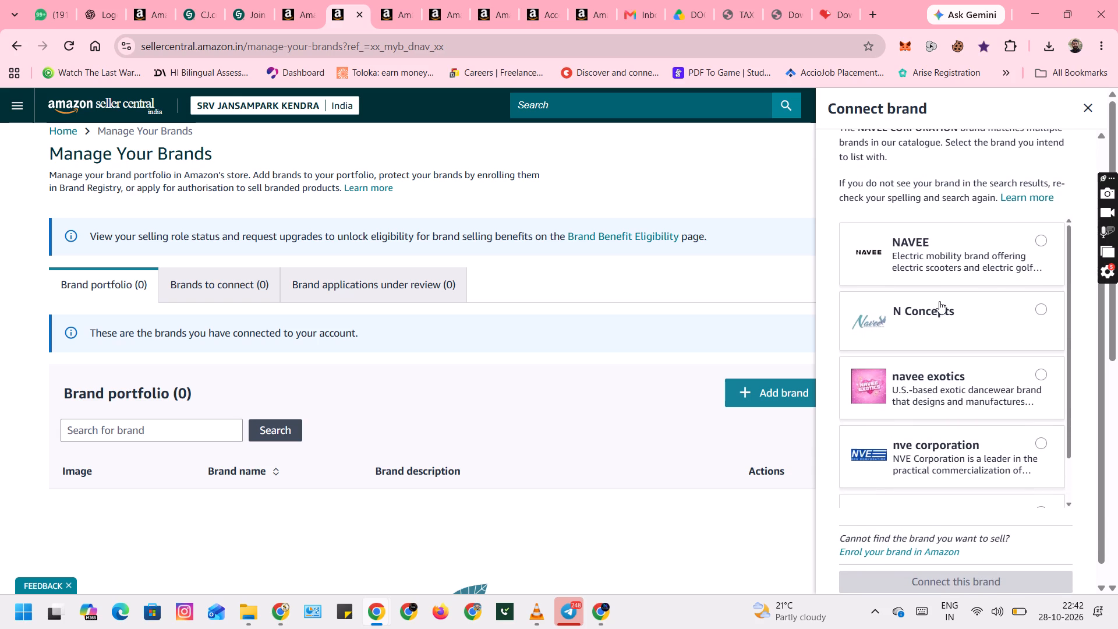
pyautogui.scroll(-1, 939, 301)
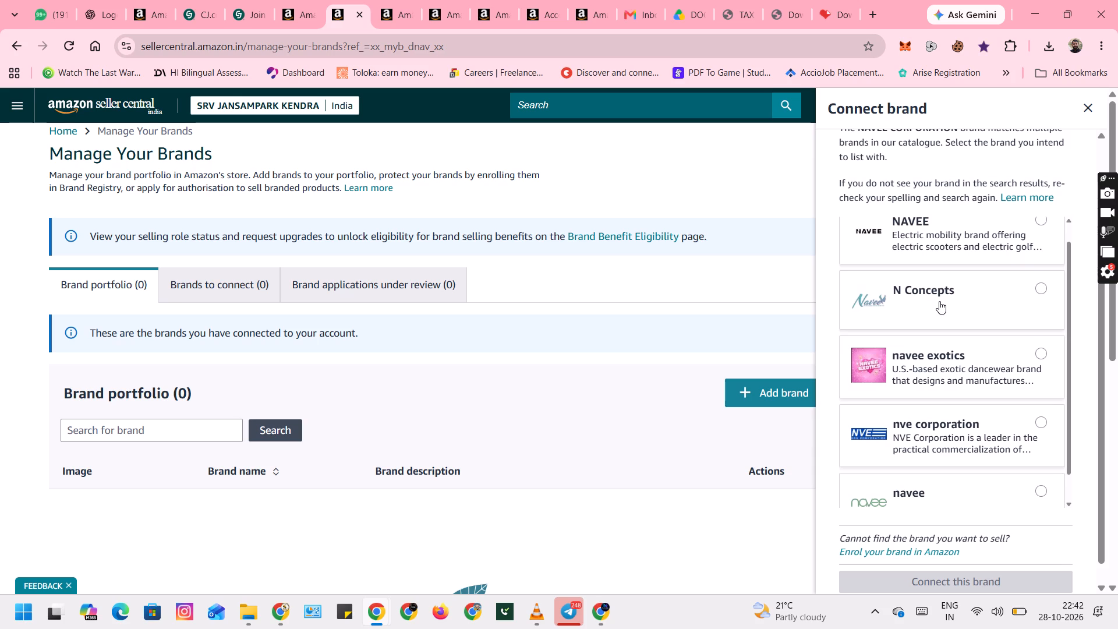
pyautogui.scroll(2, 939, 301)
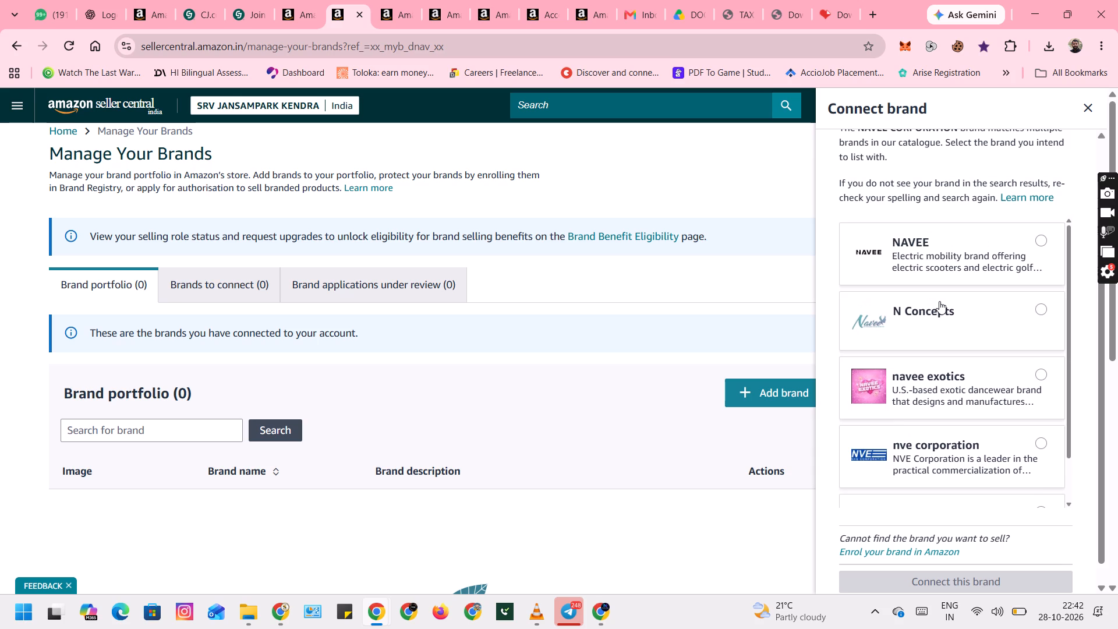
pyautogui.scroll(-2, 939, 301)
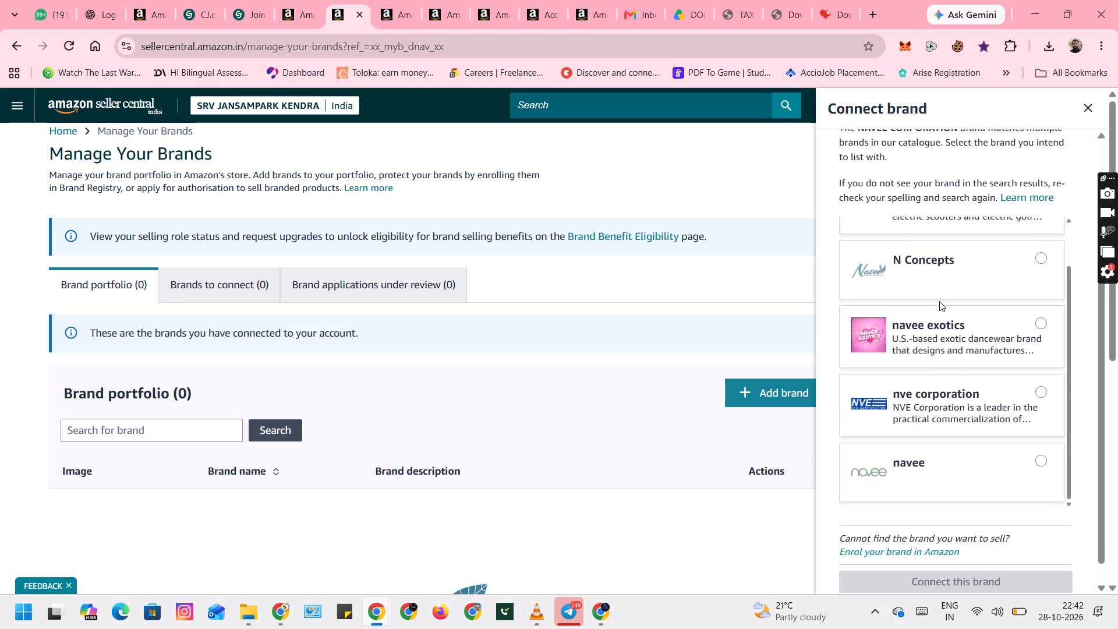
pyautogui.scroll(-2, 951, 424)
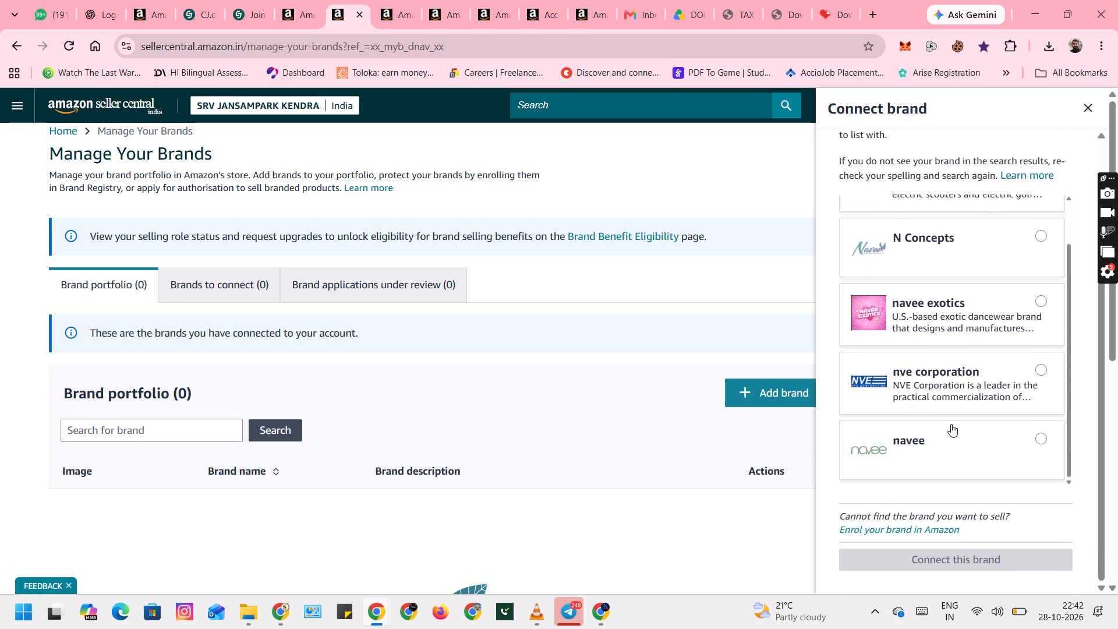
pyautogui.scroll(12, 951, 424)
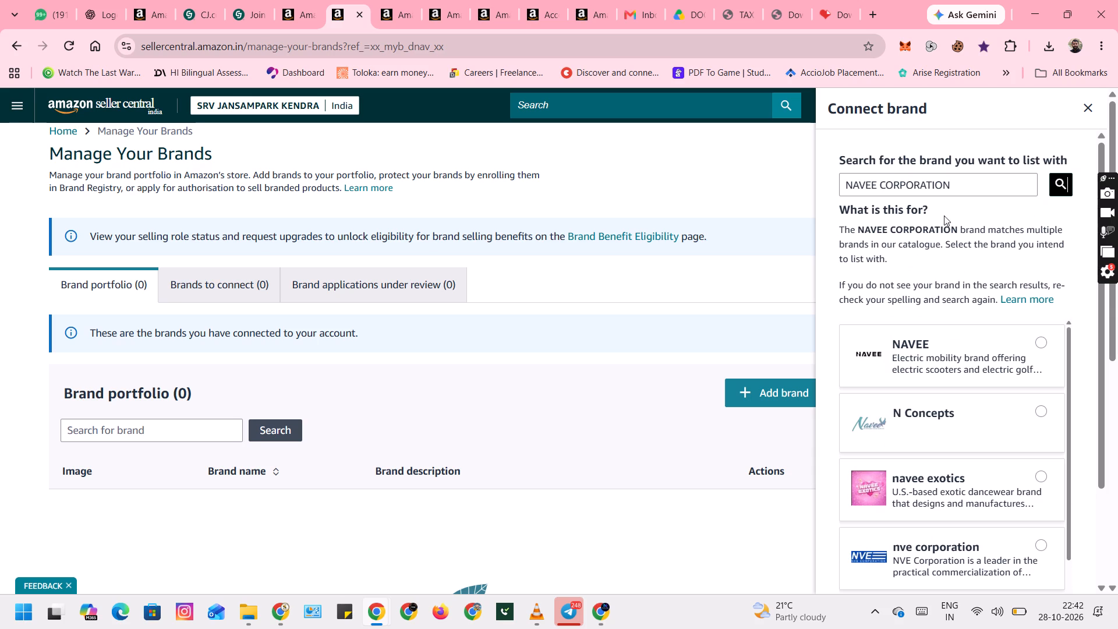
pyautogui.click(645, 326)
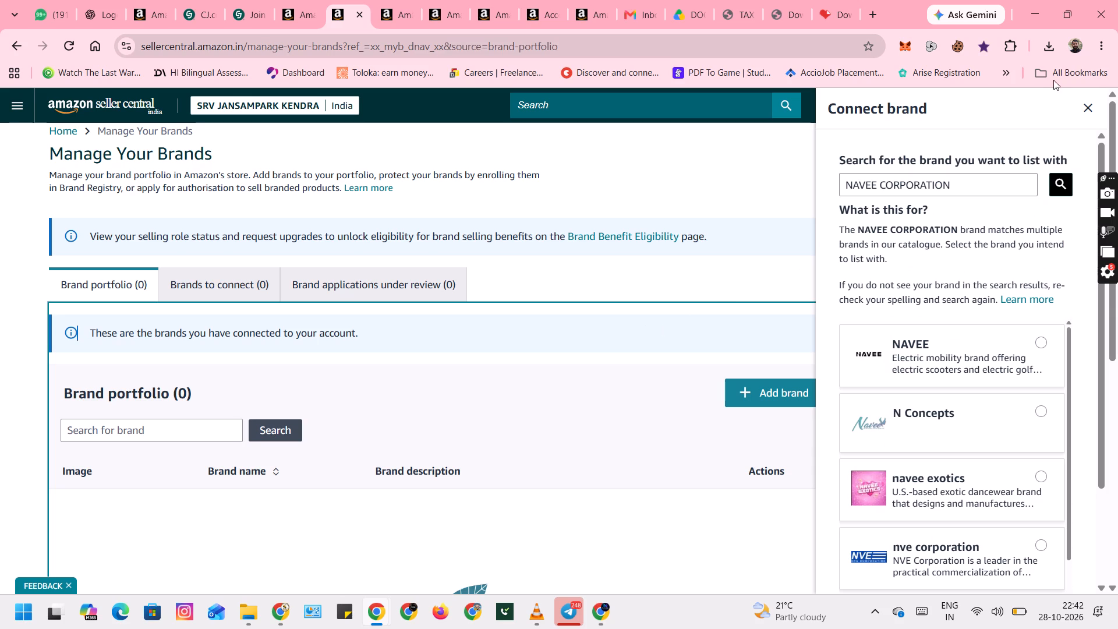
pyautogui.click(1081, 103)
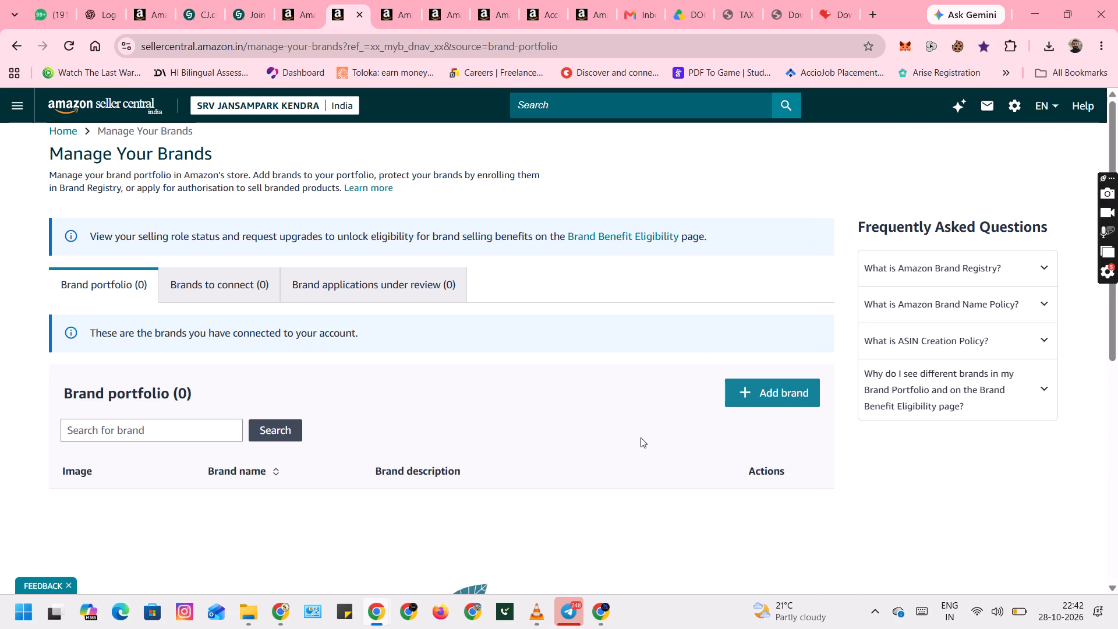
# Check the Brands to connect and Brand applications under review lists on the Manage Your Brands page.
pyautogui.click(791, 393)
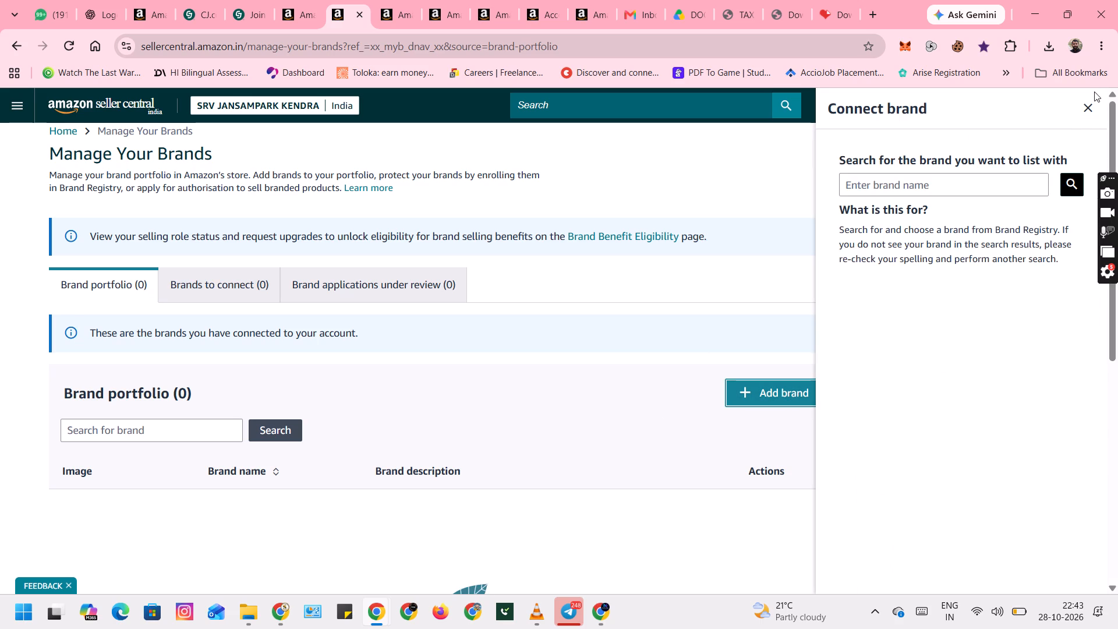
pyautogui.click(1086, 114)
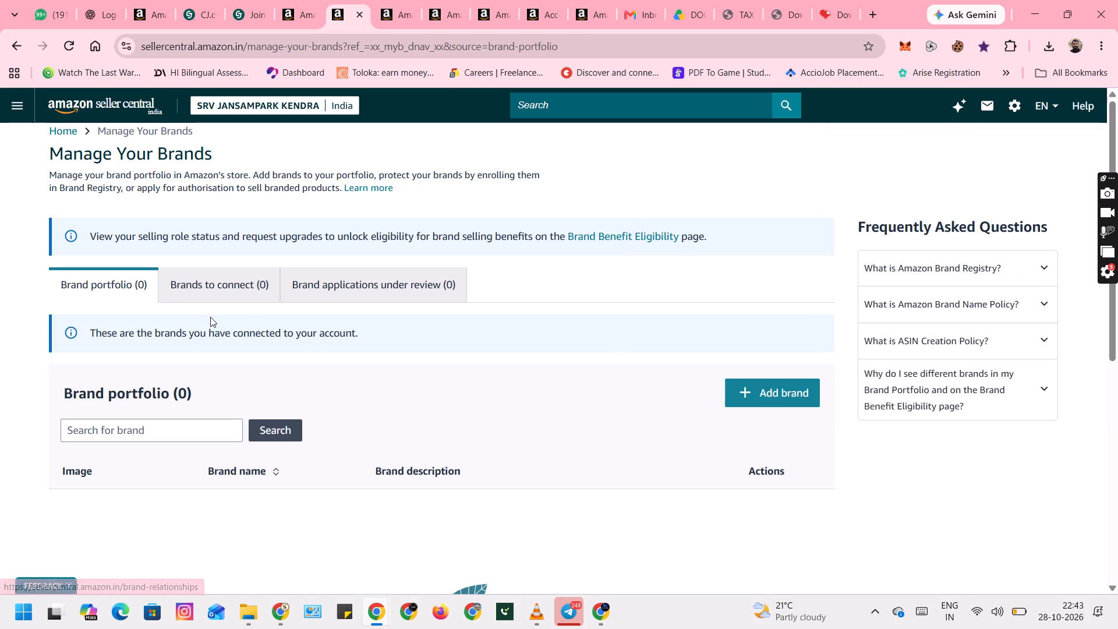
pyautogui.click(199, 281)
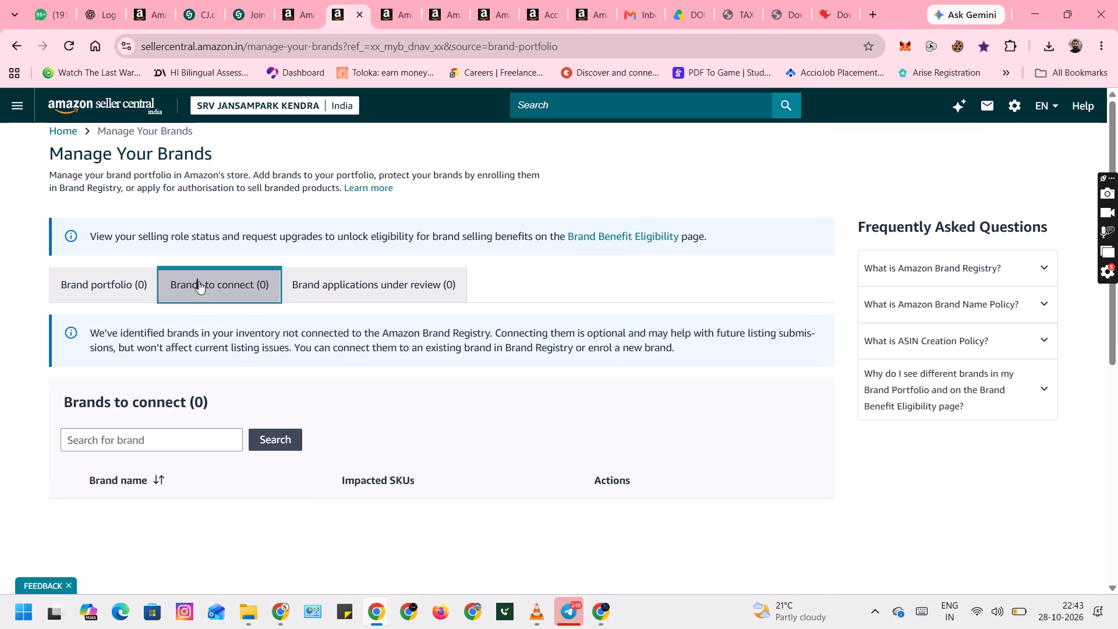
pyautogui.click(348, 287)
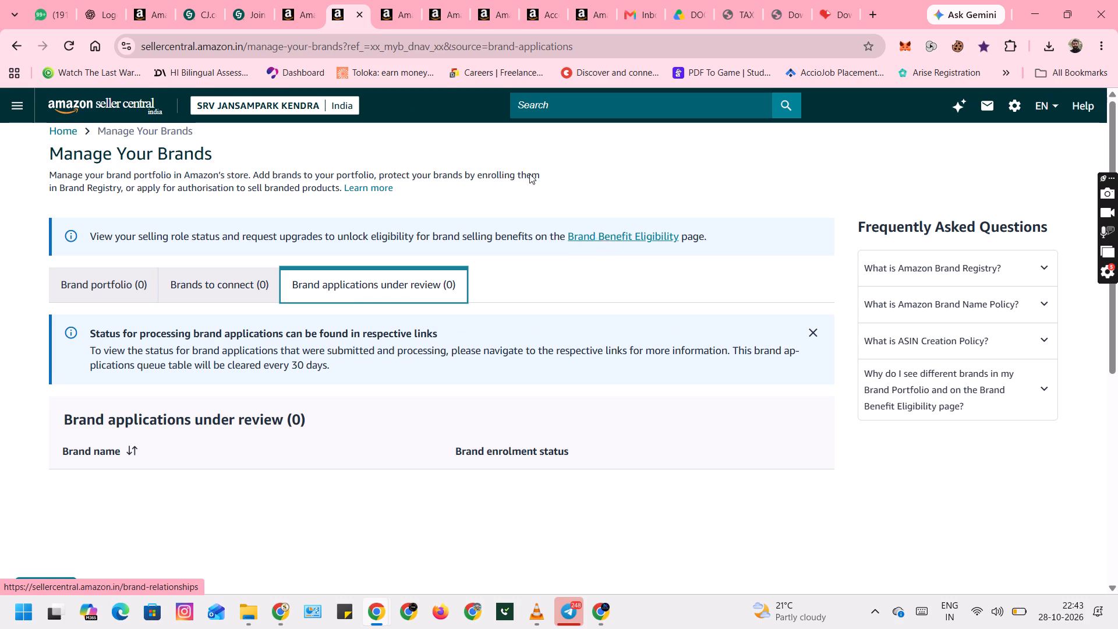
# Go to the Brand Protection page under Brands and start registering a brand with Amazon Brand Registry.
pyautogui.click(26, 108)
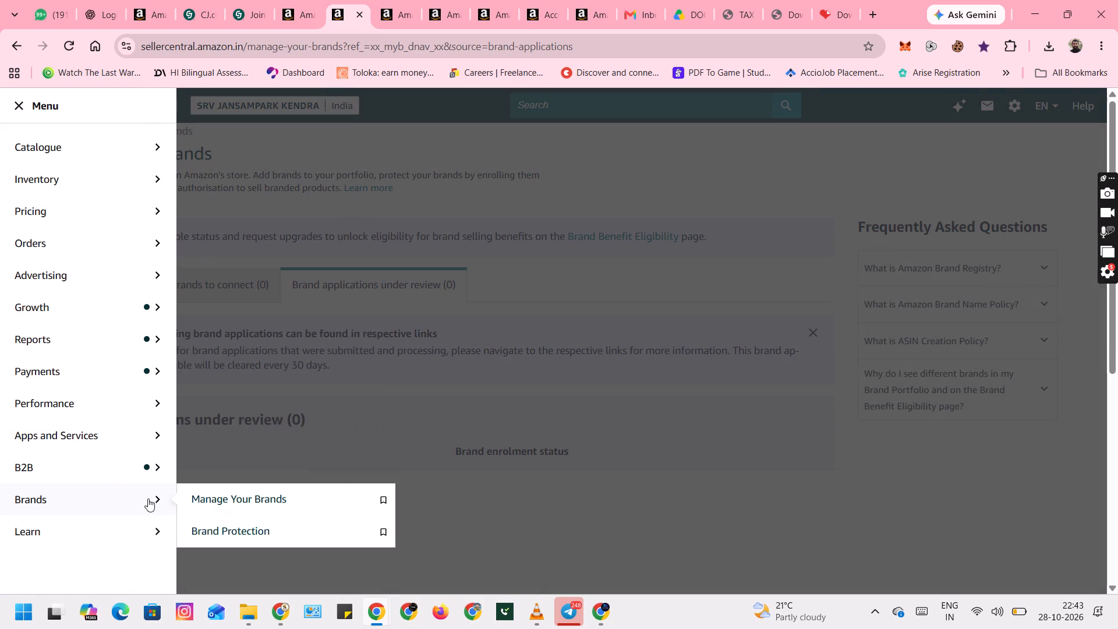
pyautogui.click(274, 536)
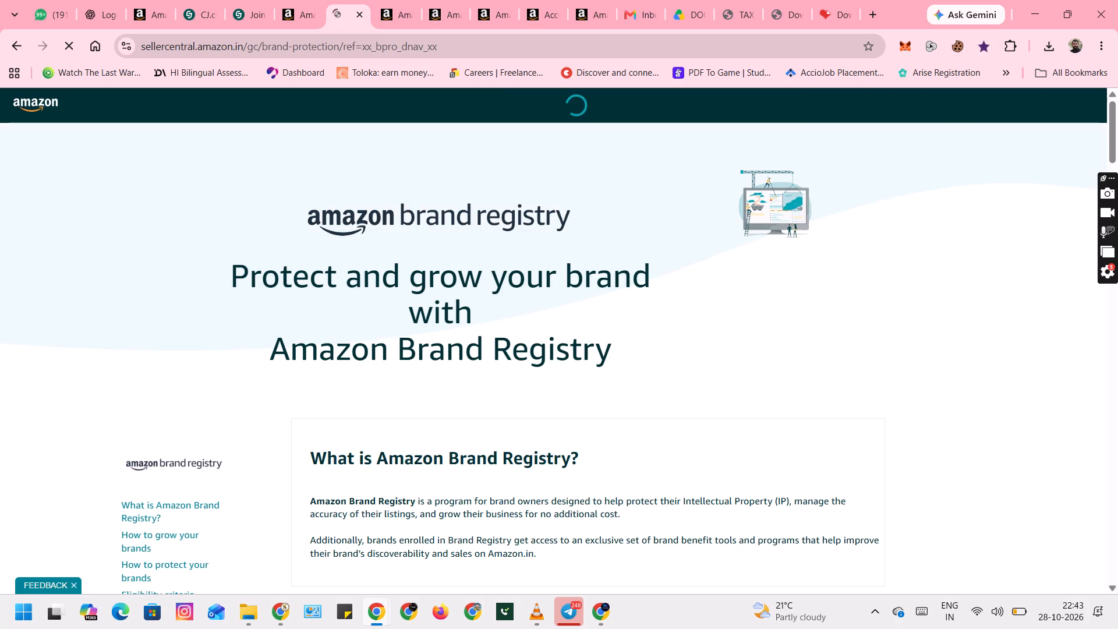
pyautogui.scroll(-4, 554, 354)
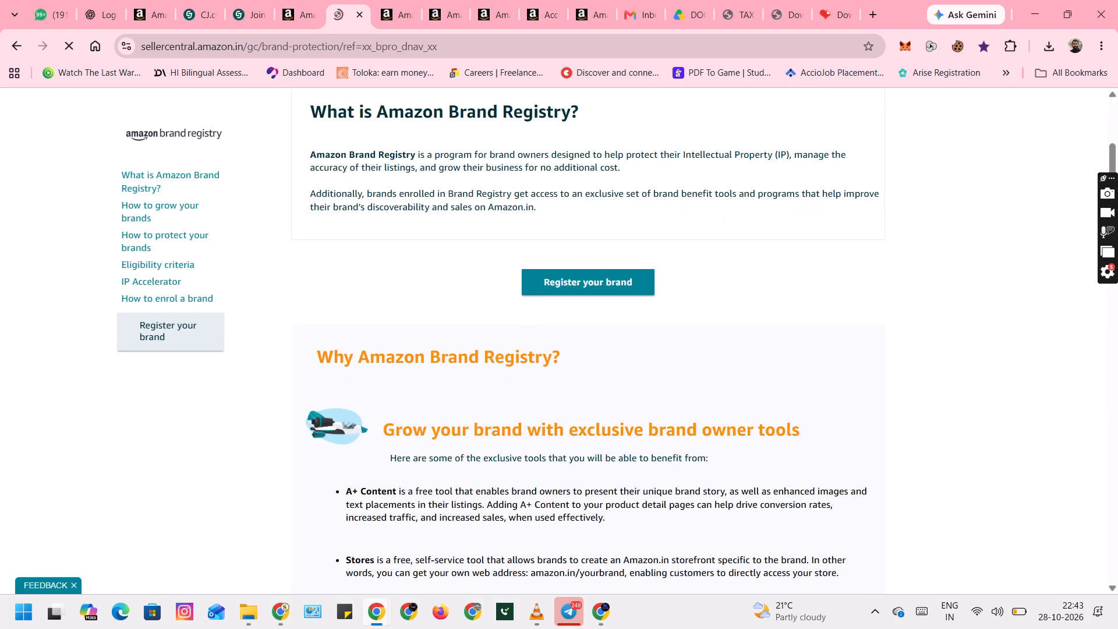
pyautogui.click(593, 274)
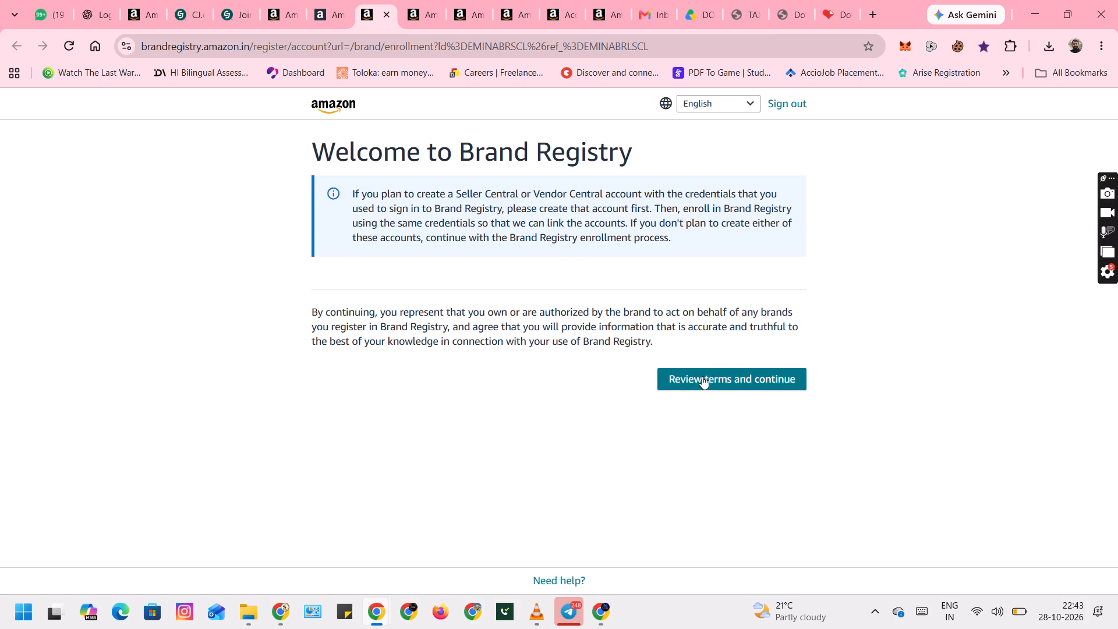
# Accept the Brand Registry terms of use and begin enrolling a brand with a pending or registered trademark.
pyautogui.click(703, 377)
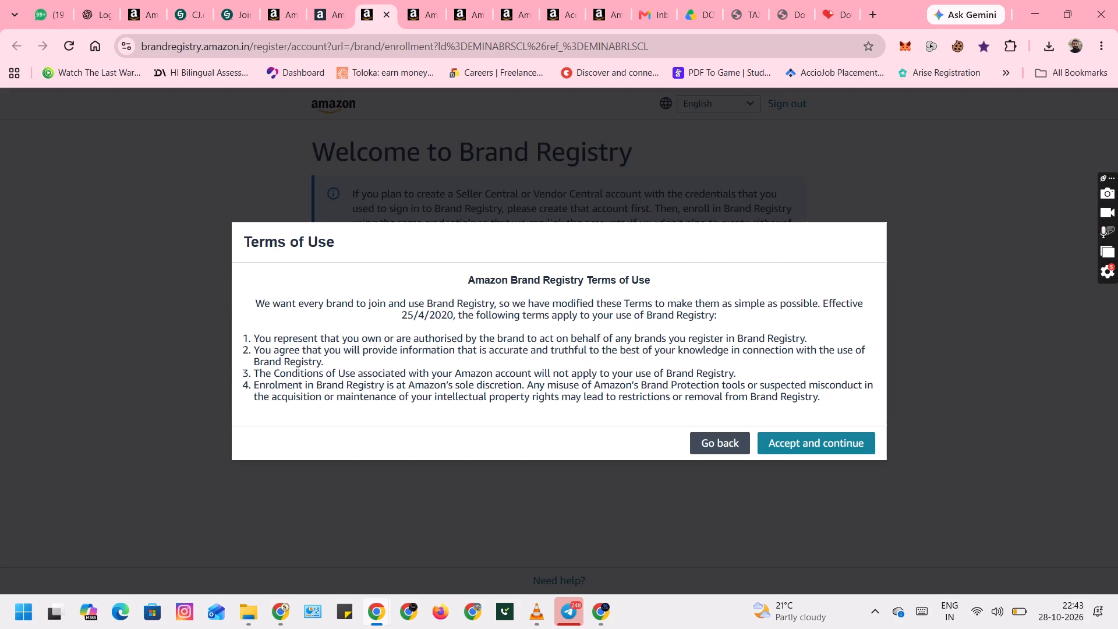
pyautogui.click(813, 451)
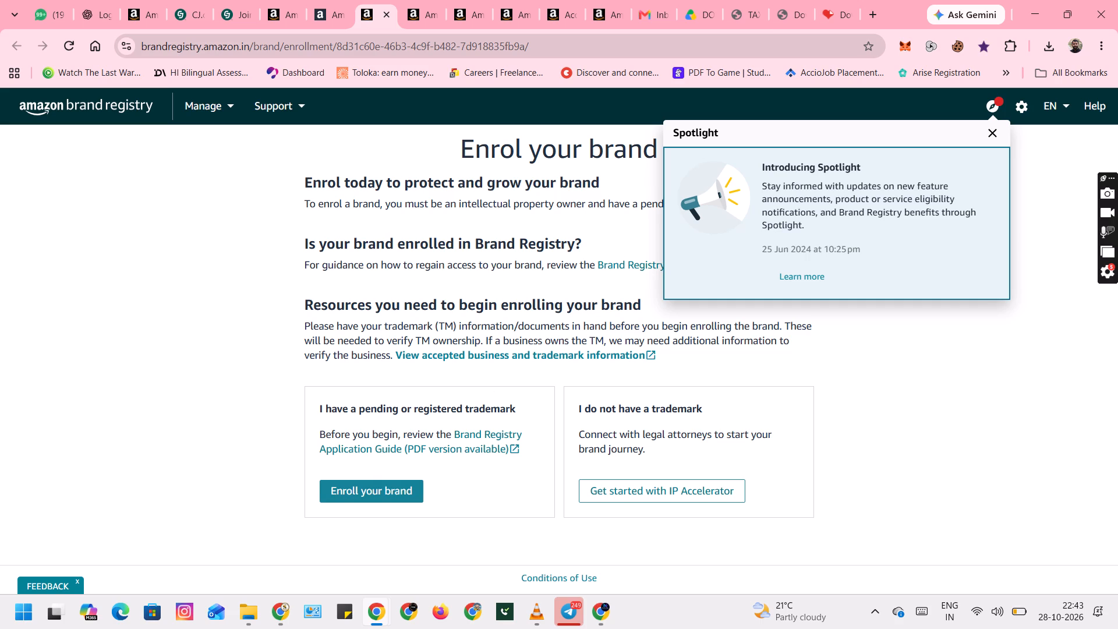
pyautogui.click(374, 485)
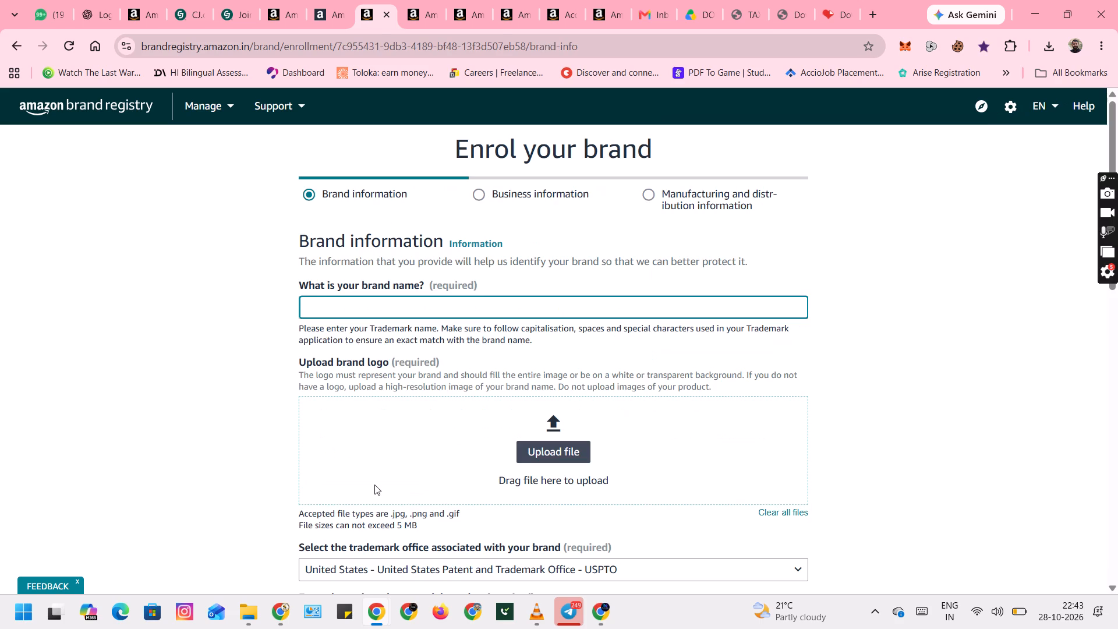
# Enter Yash Raj Arts Zone as the brand name in the enrolment form's brand information.
pyautogui.hotkey('shift', 'y')
pyautogui.press('BackSpace')
pyautogui.write('Yash Raj')
pyautogui.hotkey('shift', 'space')
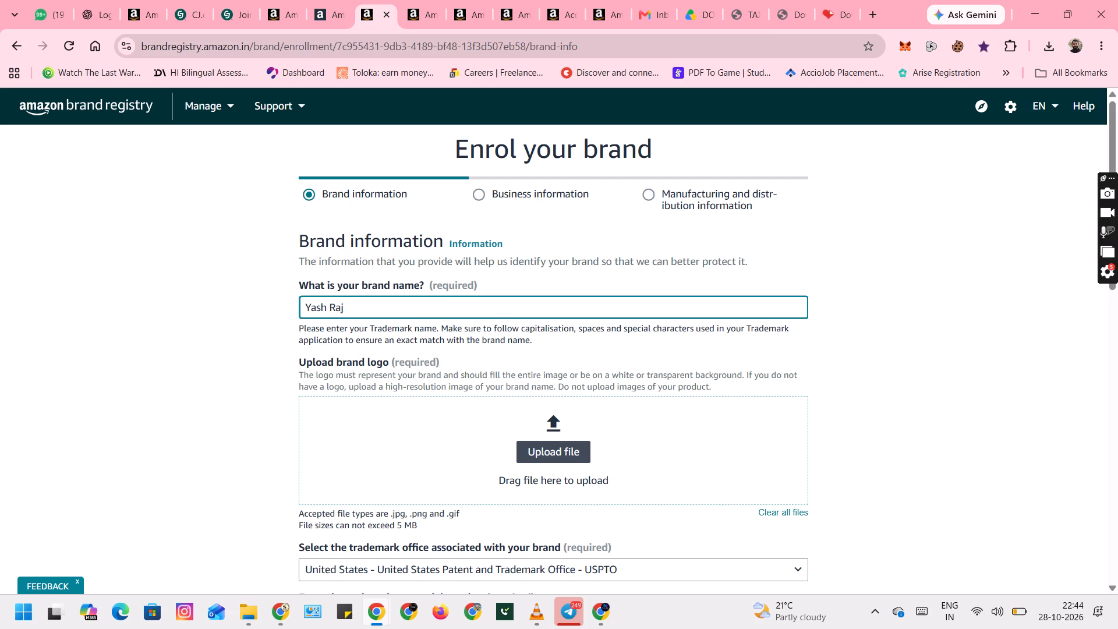
pyautogui.write('Arts Zone')
# Upload the round Yash-Raj Arts Zone logo image from Downloads as the brand logo.
pyautogui.click(553, 448)
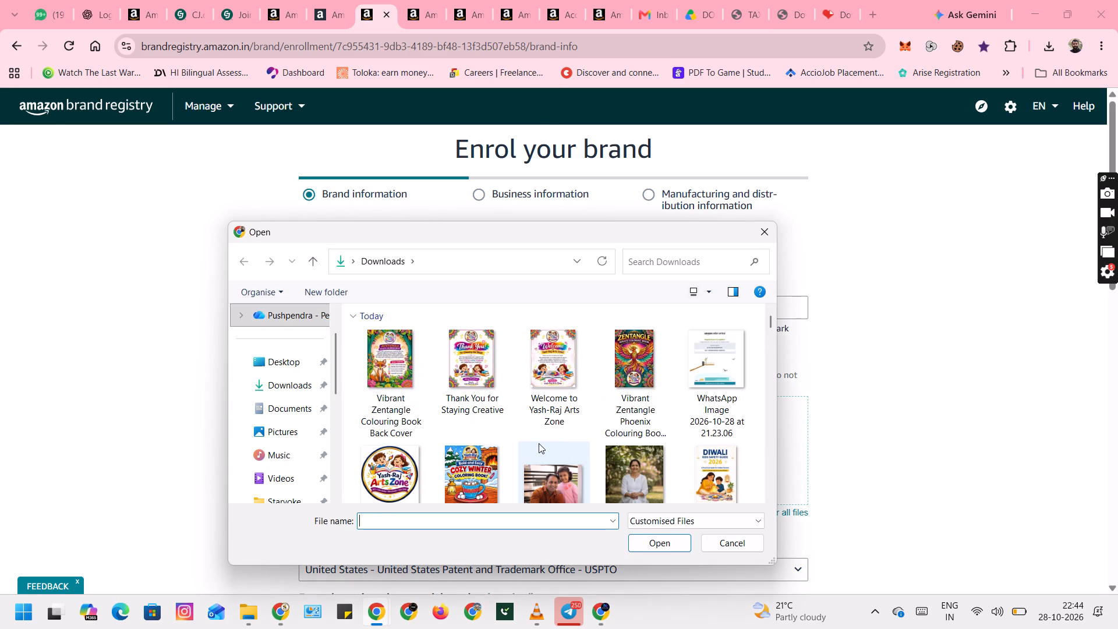
pyautogui.doubleClick(394, 471)
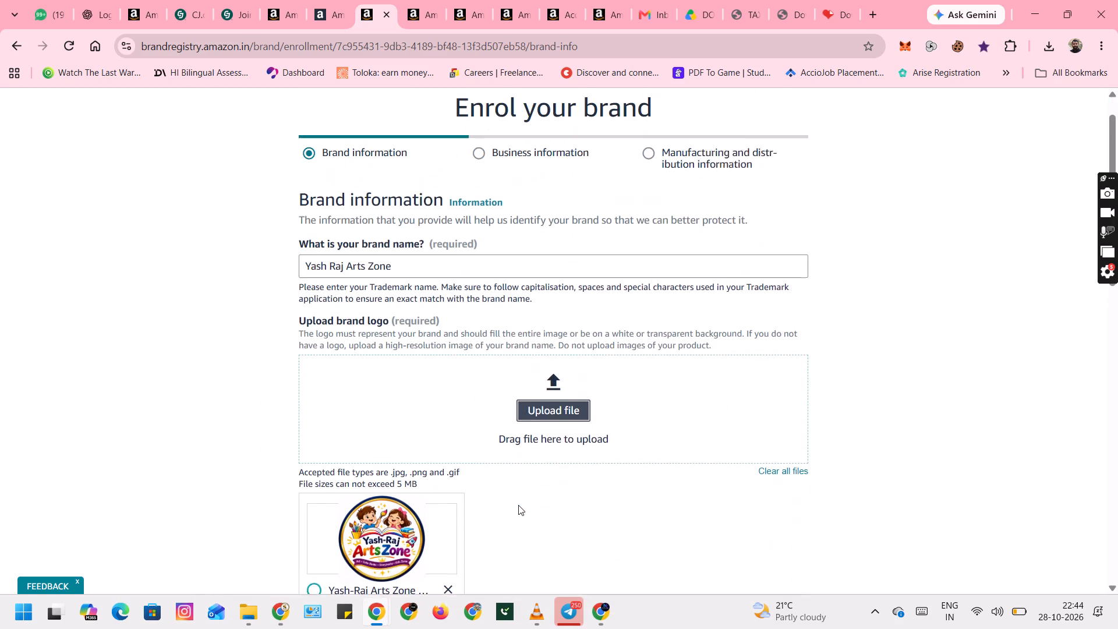
# Correct the brand name to the hyphenated form Yash-Raj Arts Zone.
pyautogui.click(331, 302)
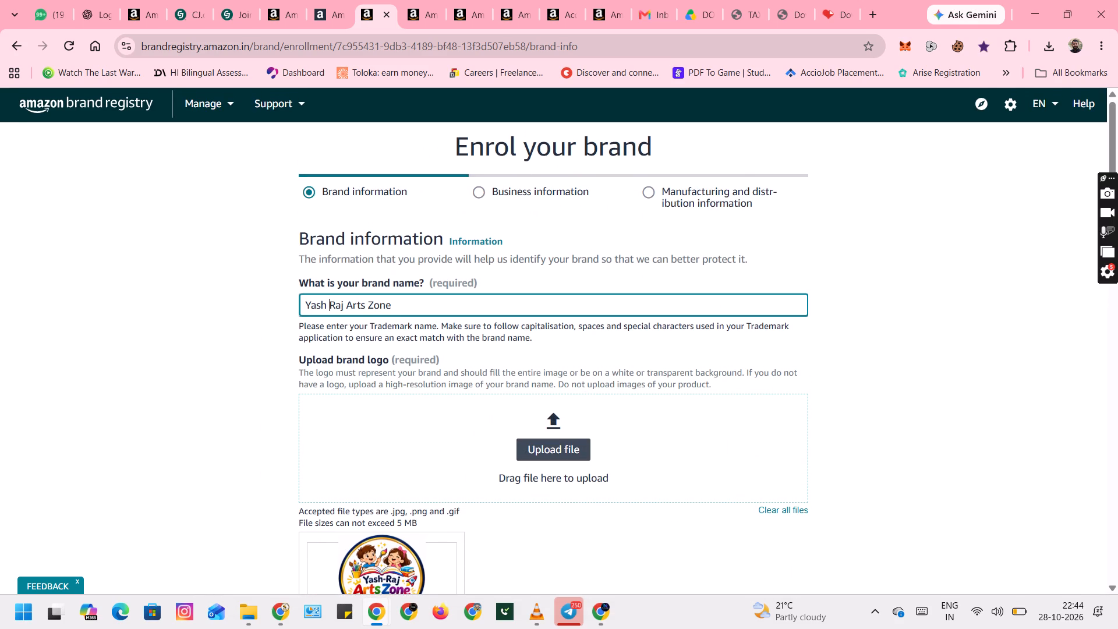
pyautogui.press('BackSpace')
pyautogui.press('-')
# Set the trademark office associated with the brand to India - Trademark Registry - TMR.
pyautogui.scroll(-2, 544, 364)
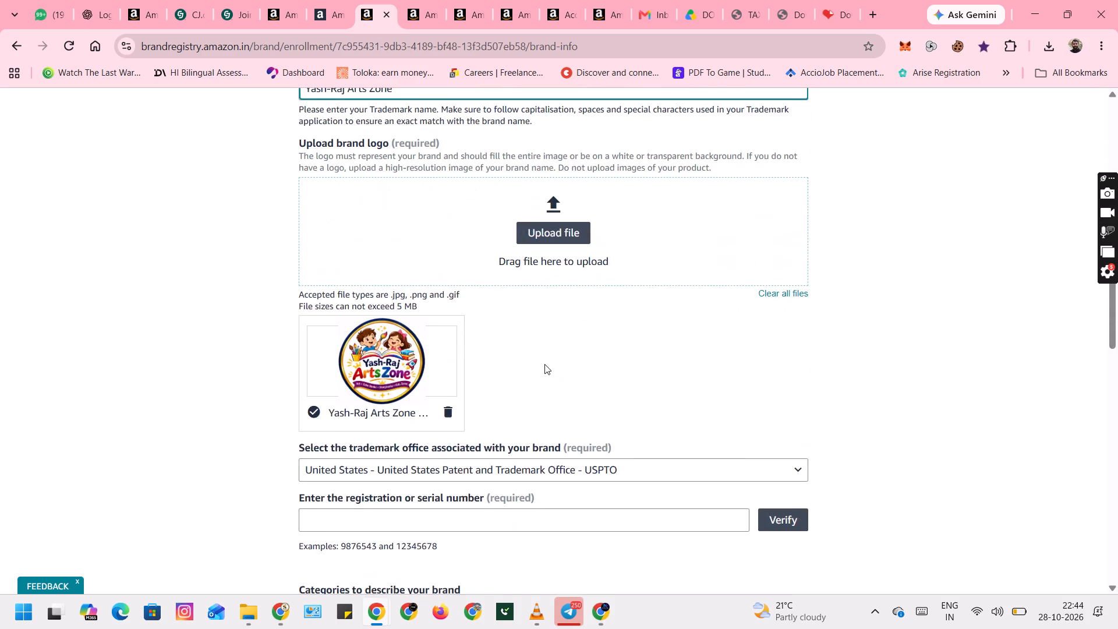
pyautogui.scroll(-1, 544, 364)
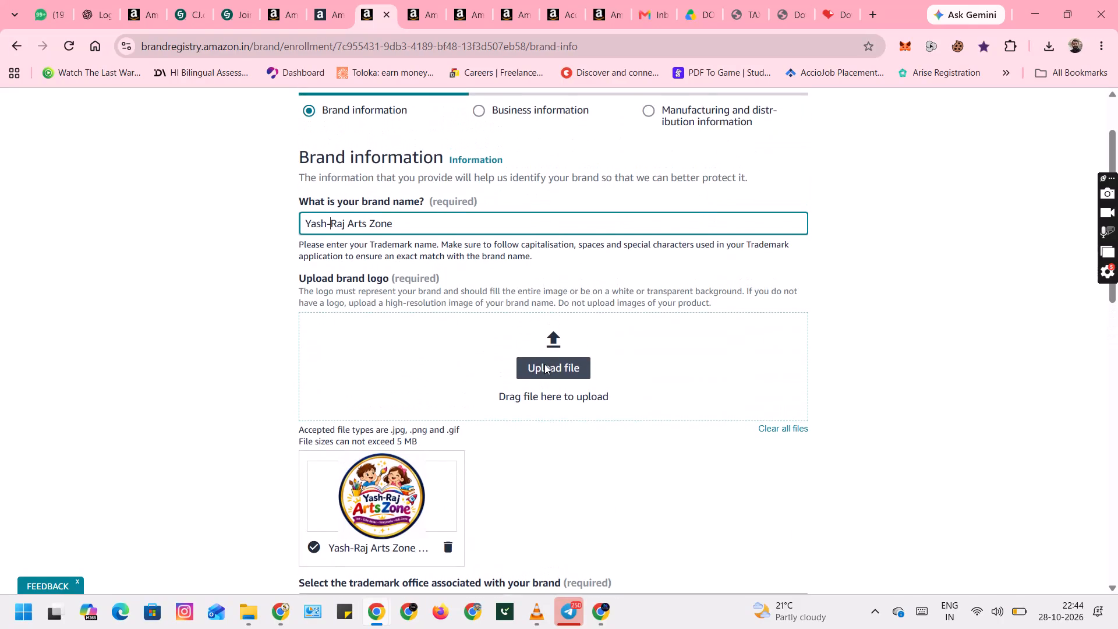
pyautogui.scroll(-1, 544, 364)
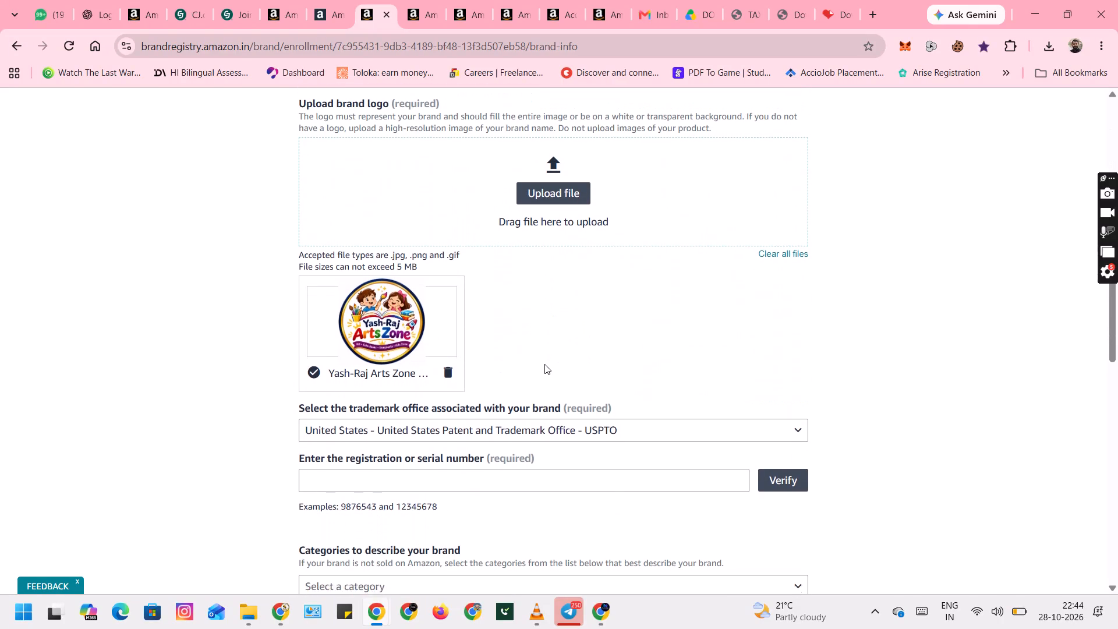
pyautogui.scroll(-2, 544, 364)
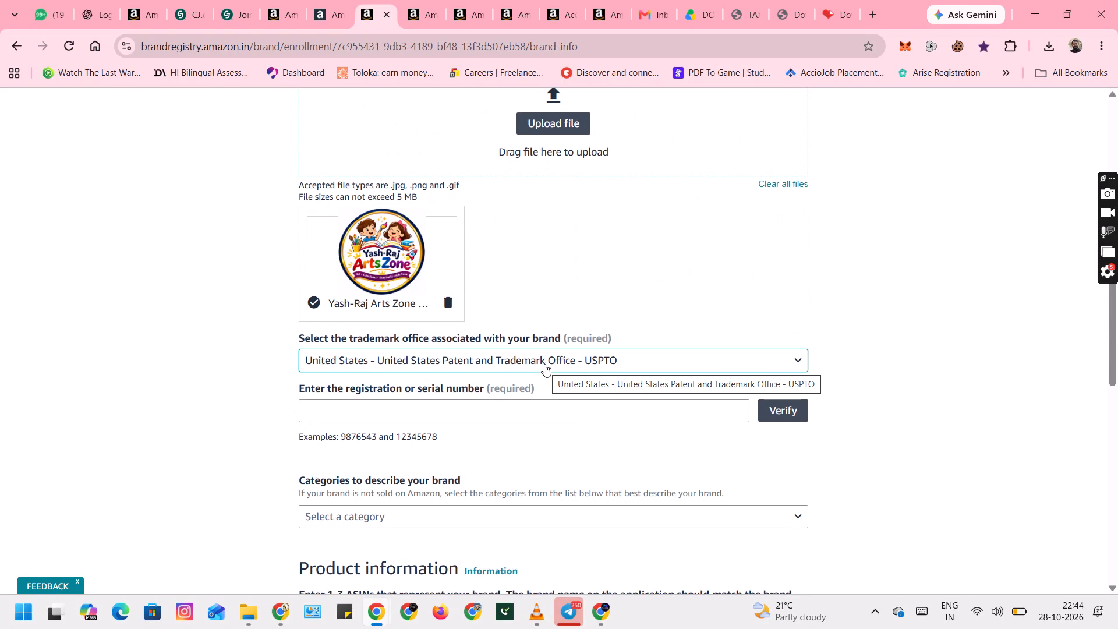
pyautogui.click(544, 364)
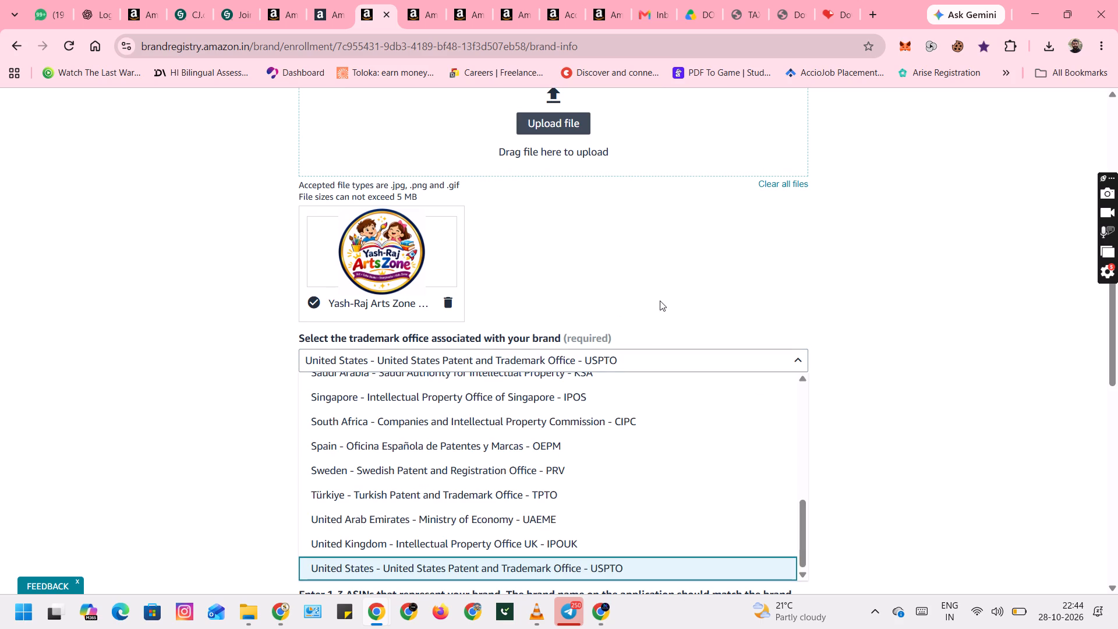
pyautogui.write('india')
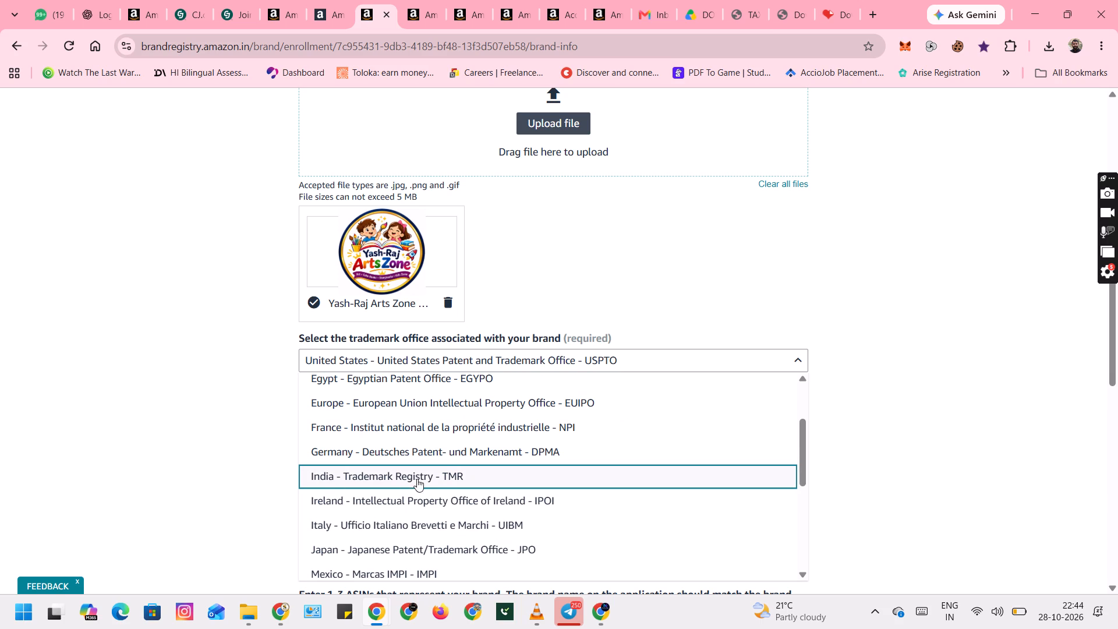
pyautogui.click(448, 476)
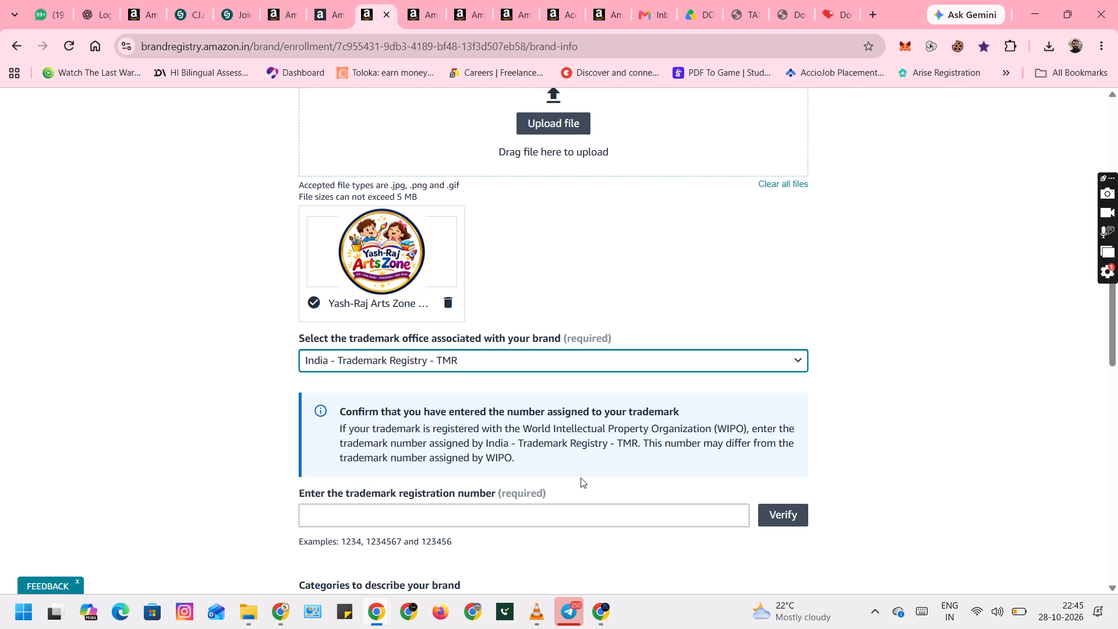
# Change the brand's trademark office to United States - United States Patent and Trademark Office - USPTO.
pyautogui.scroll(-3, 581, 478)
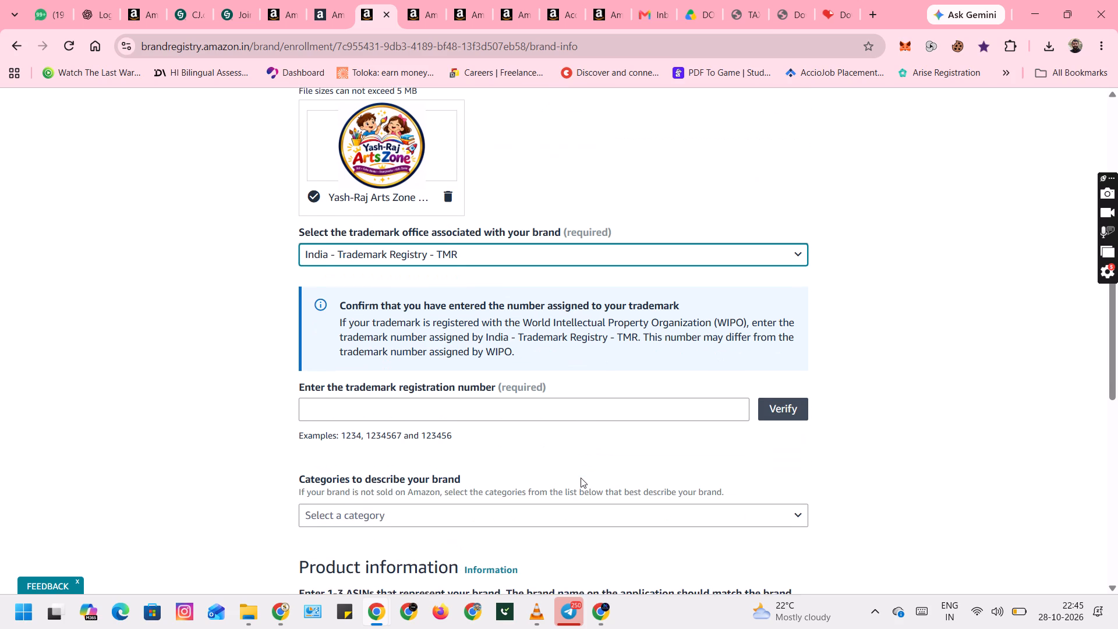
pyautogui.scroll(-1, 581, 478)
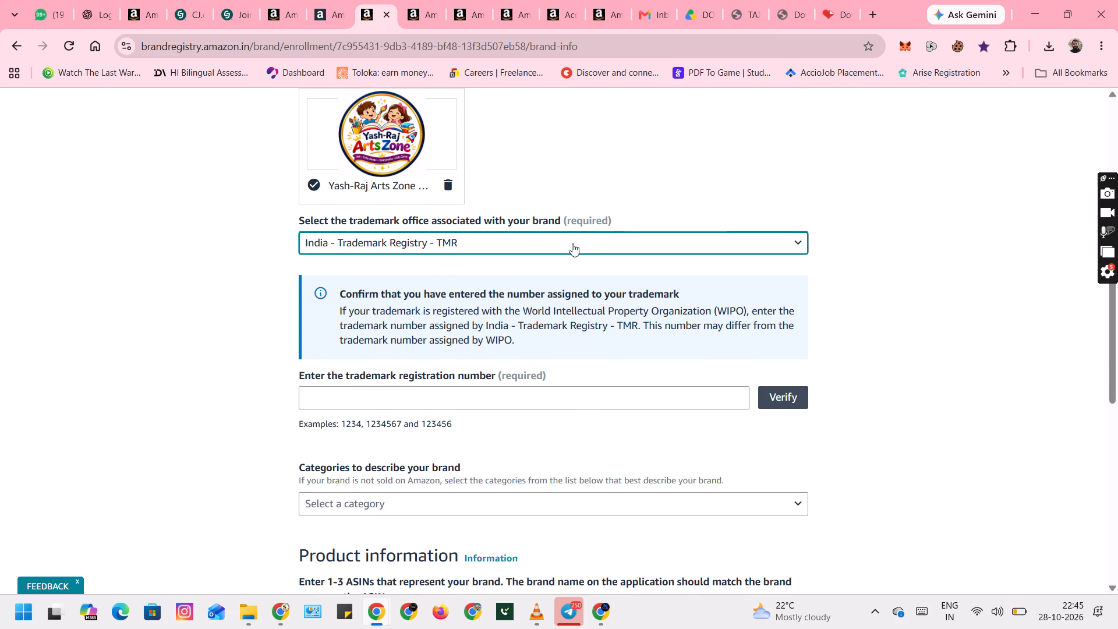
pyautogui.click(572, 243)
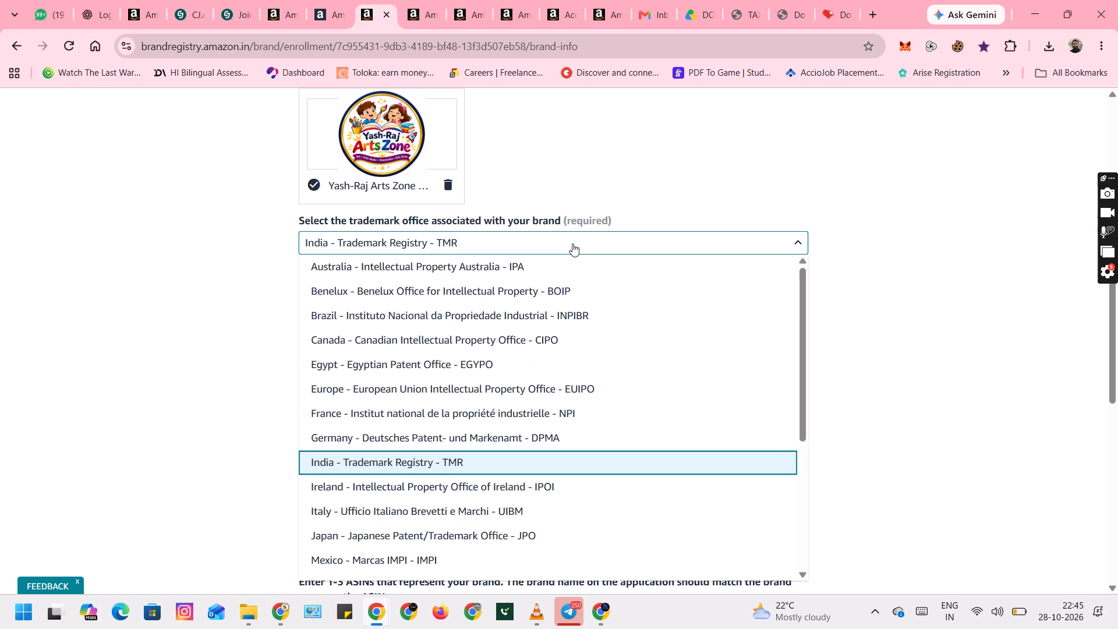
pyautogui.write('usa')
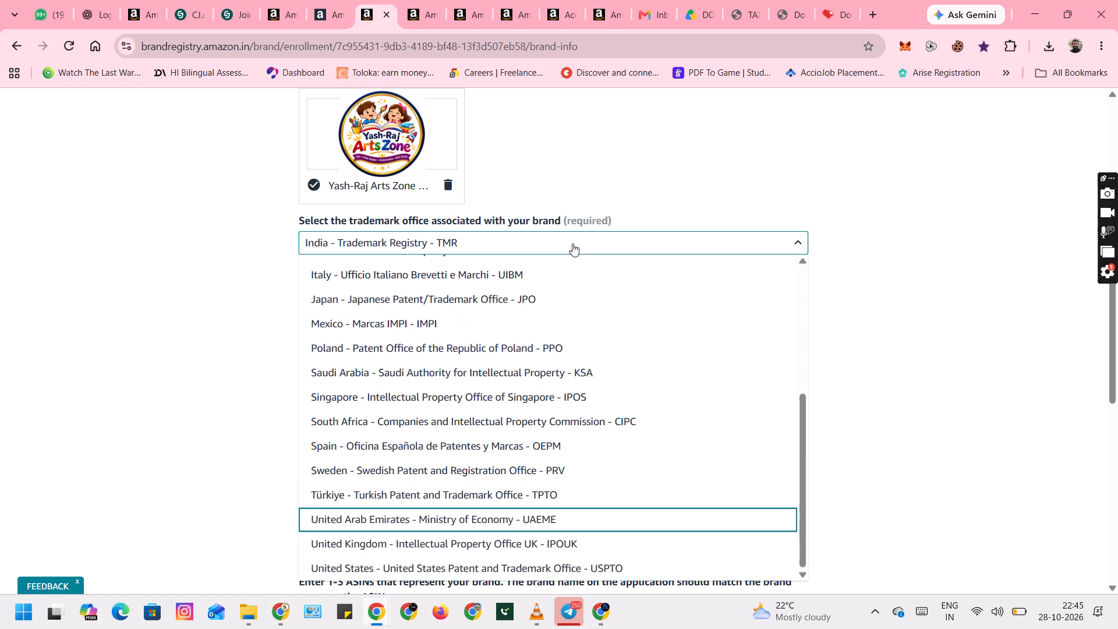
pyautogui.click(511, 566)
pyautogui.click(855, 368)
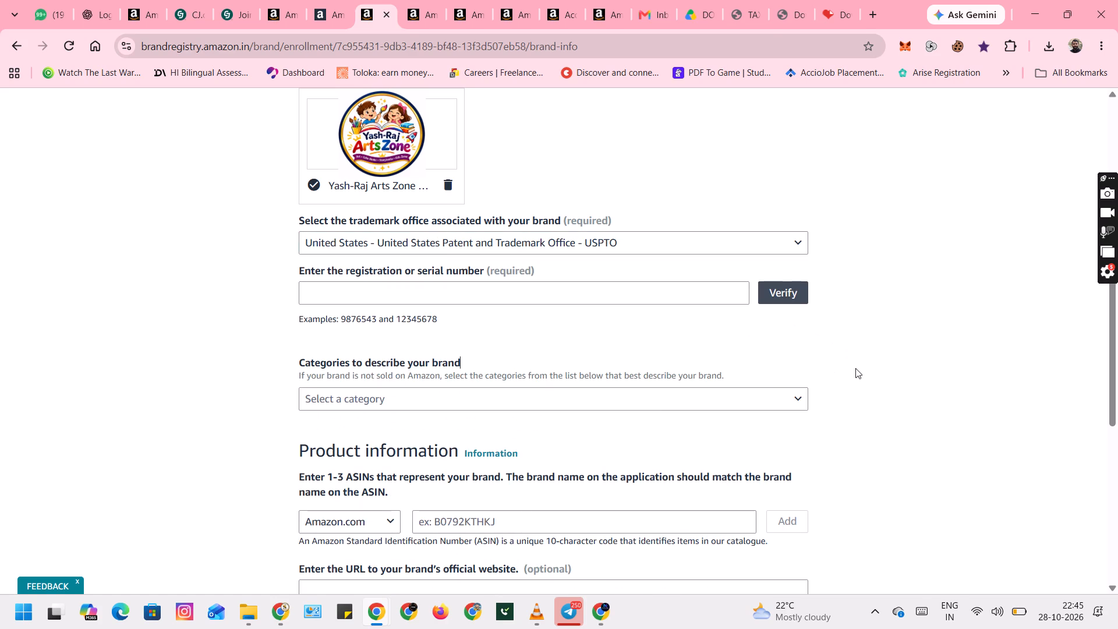
# Examine the remaining brand information requirements, including the registration number, categories, ASINs, website URLs and product images.
pyautogui.scroll(5, 855, 368)
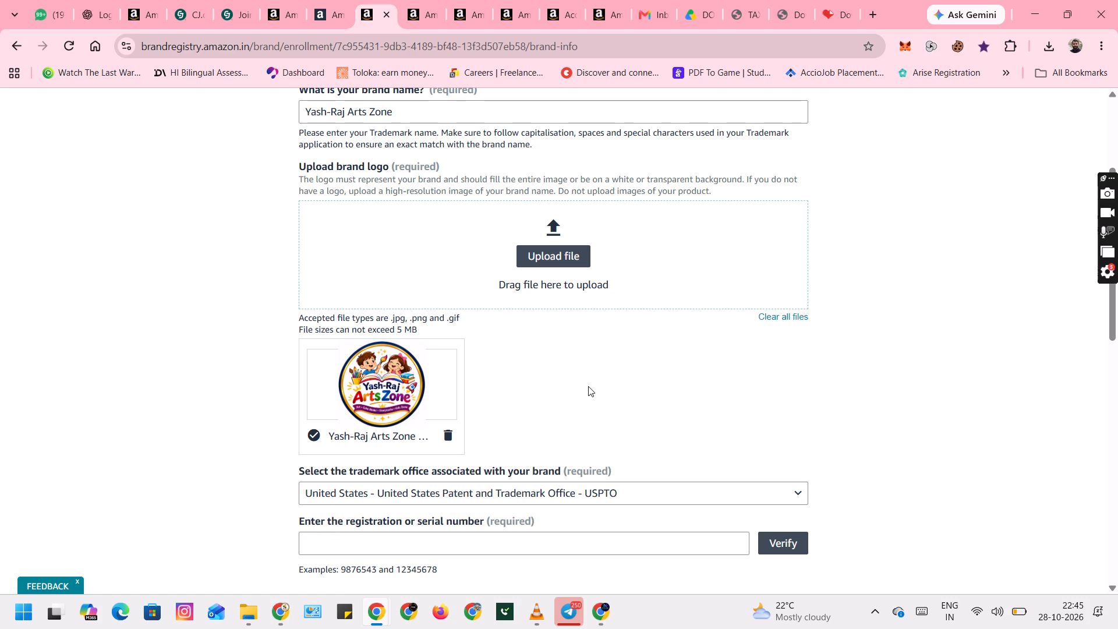
pyautogui.scroll(-3, 588, 386)
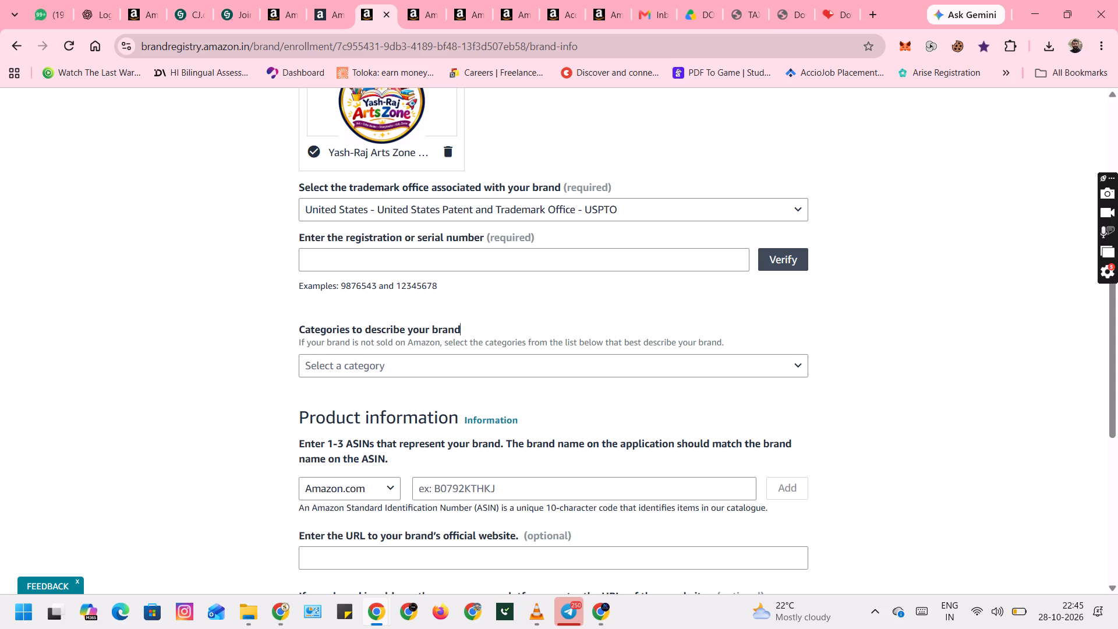
pyautogui.click(516, 482)
pyautogui.scroll(-2, 516, 482)
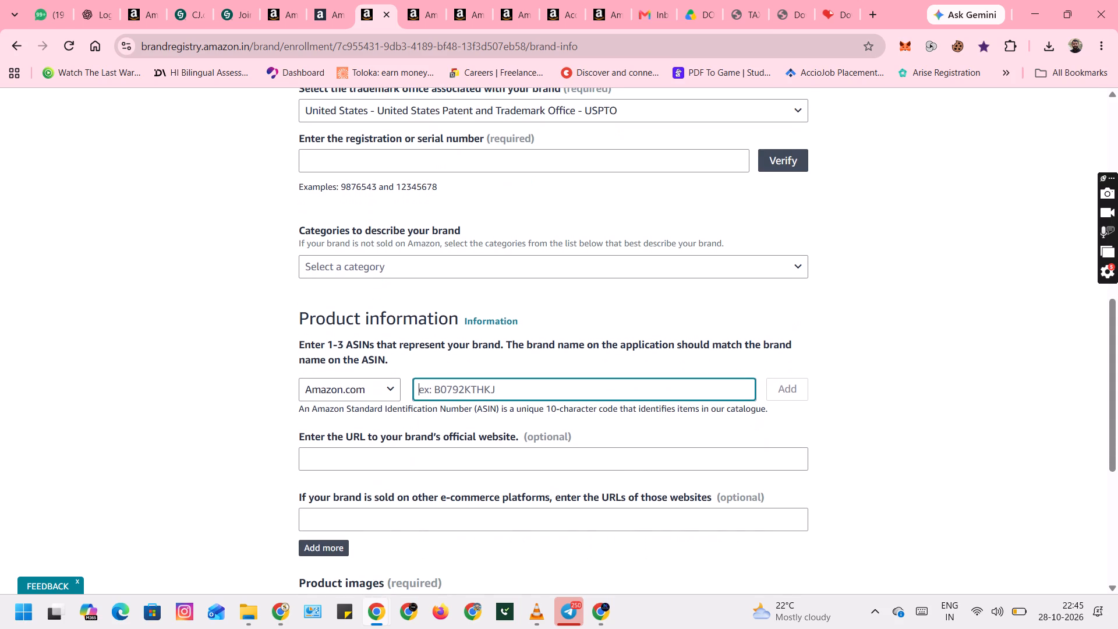
pyautogui.scroll(-1, 516, 482)
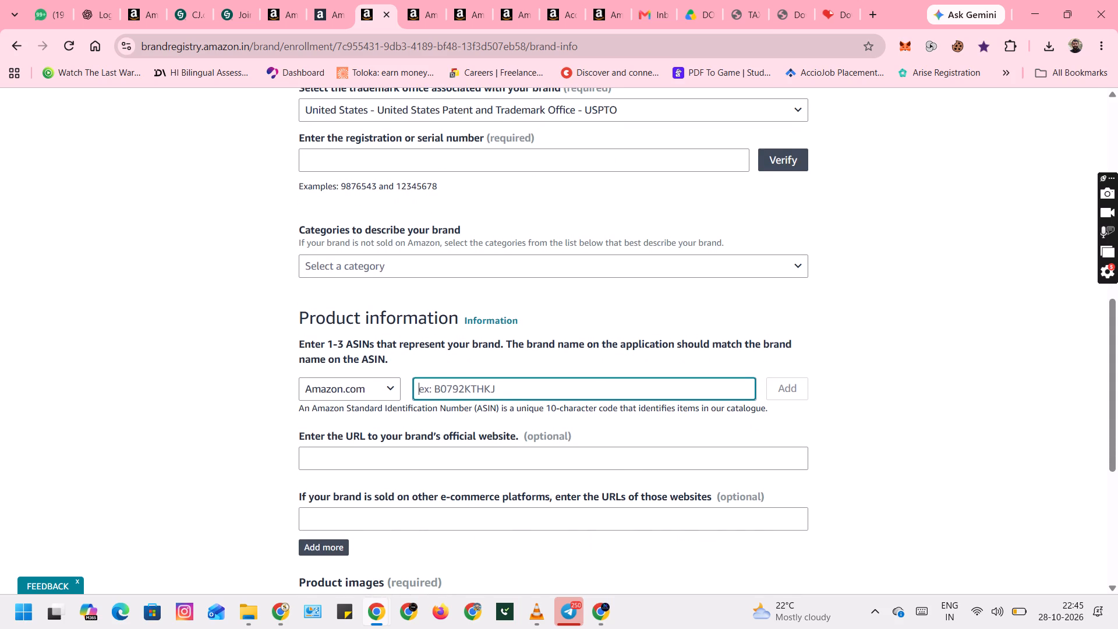
pyautogui.moveTo(346, 344); pyautogui.dragTo(374, 344)
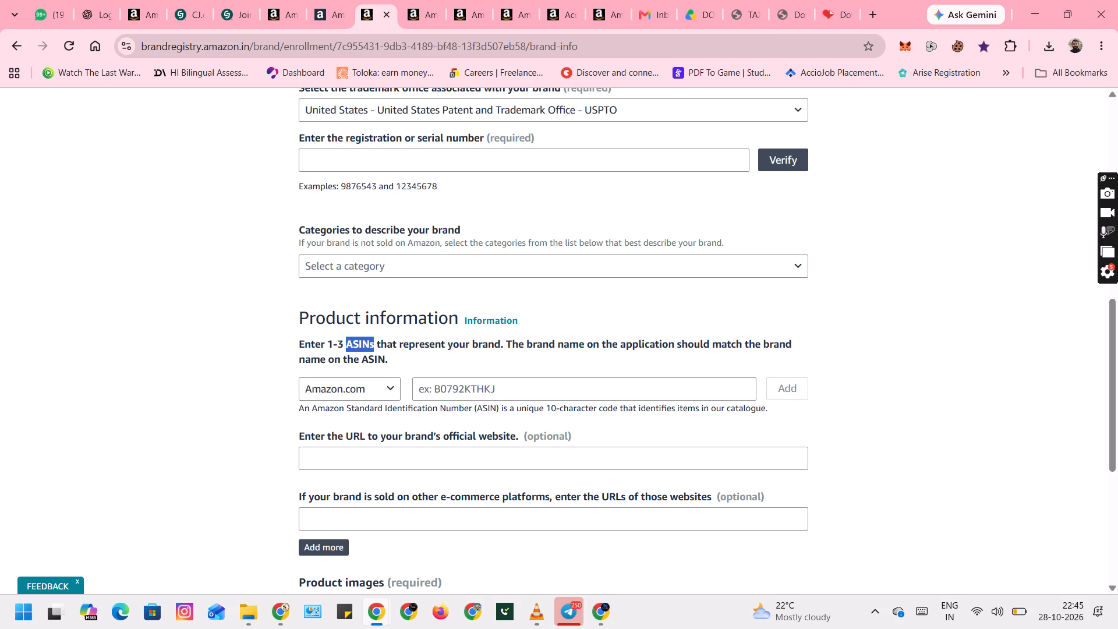
pyautogui.click(546, 356)
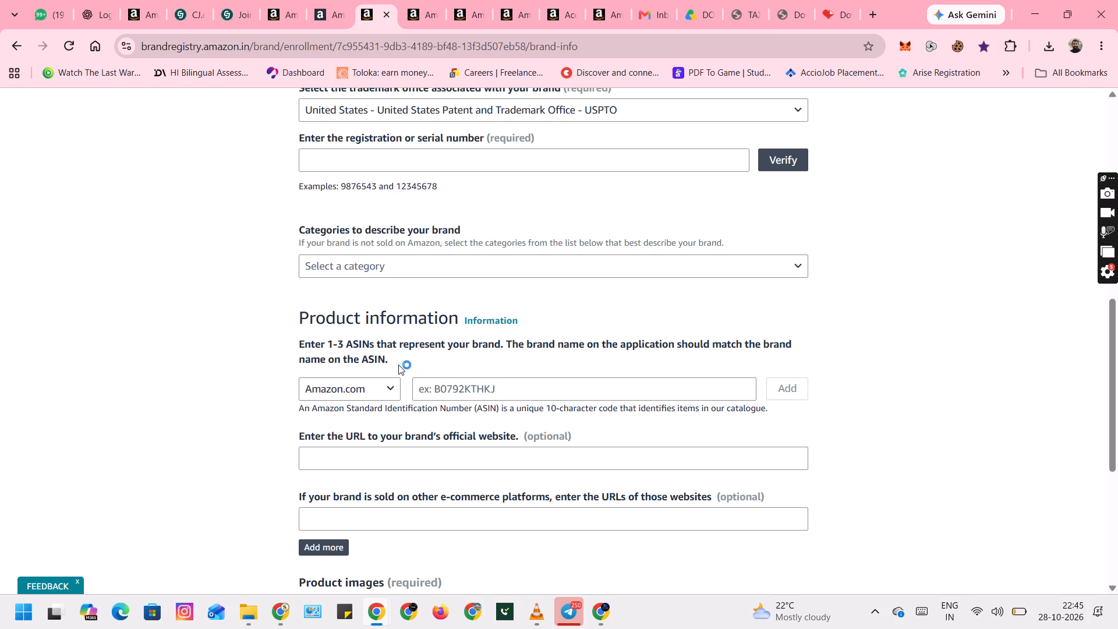
pyautogui.scroll(-2, 517, 352)
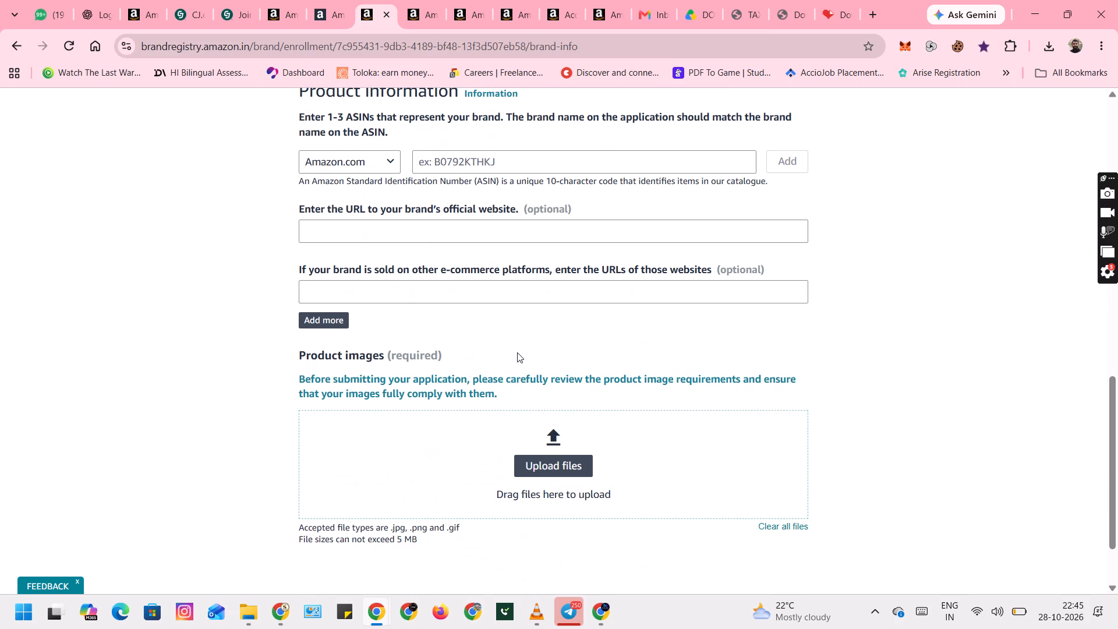
pyautogui.scroll(-2, 517, 352)
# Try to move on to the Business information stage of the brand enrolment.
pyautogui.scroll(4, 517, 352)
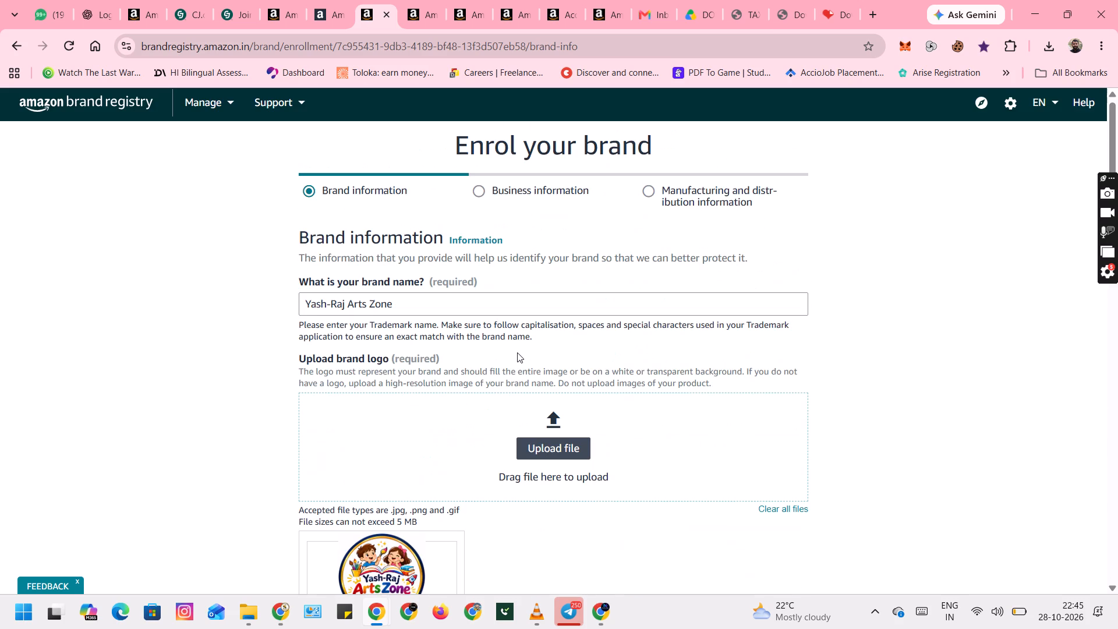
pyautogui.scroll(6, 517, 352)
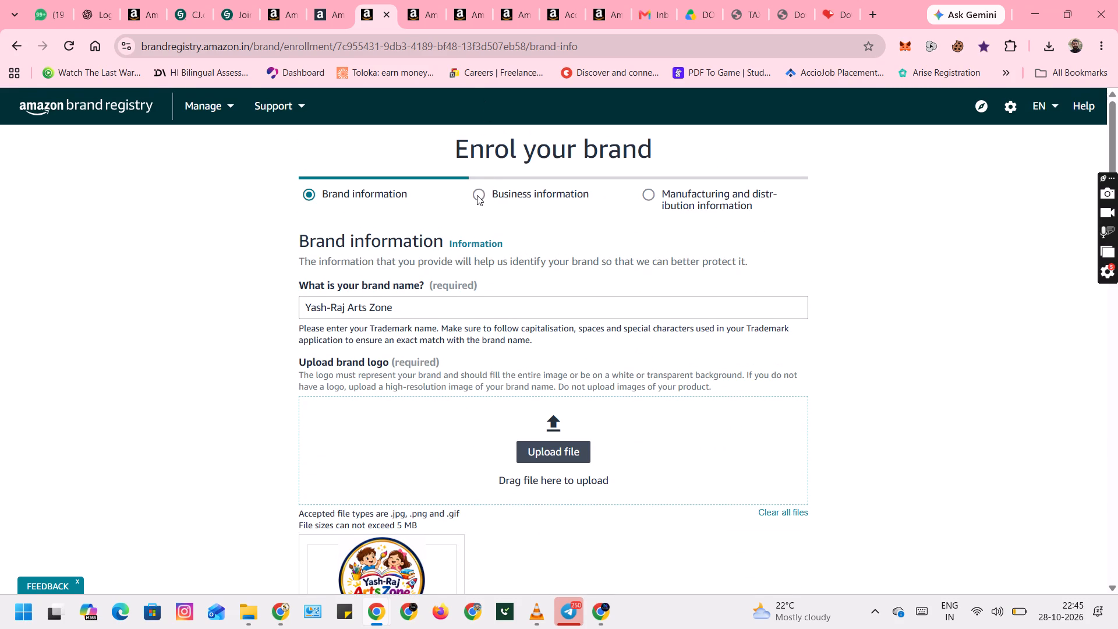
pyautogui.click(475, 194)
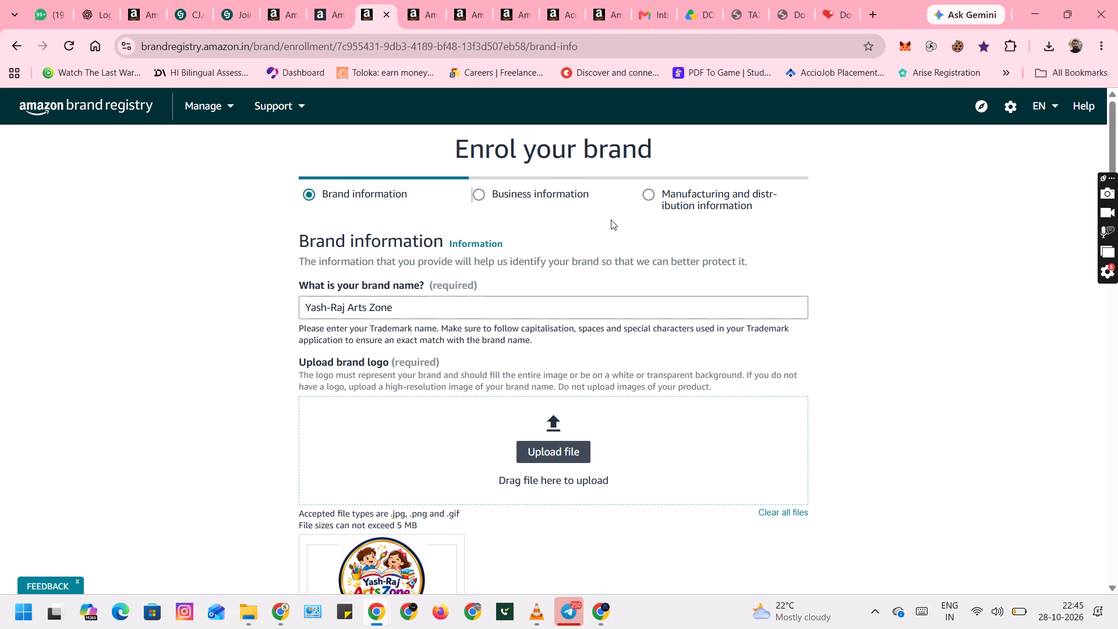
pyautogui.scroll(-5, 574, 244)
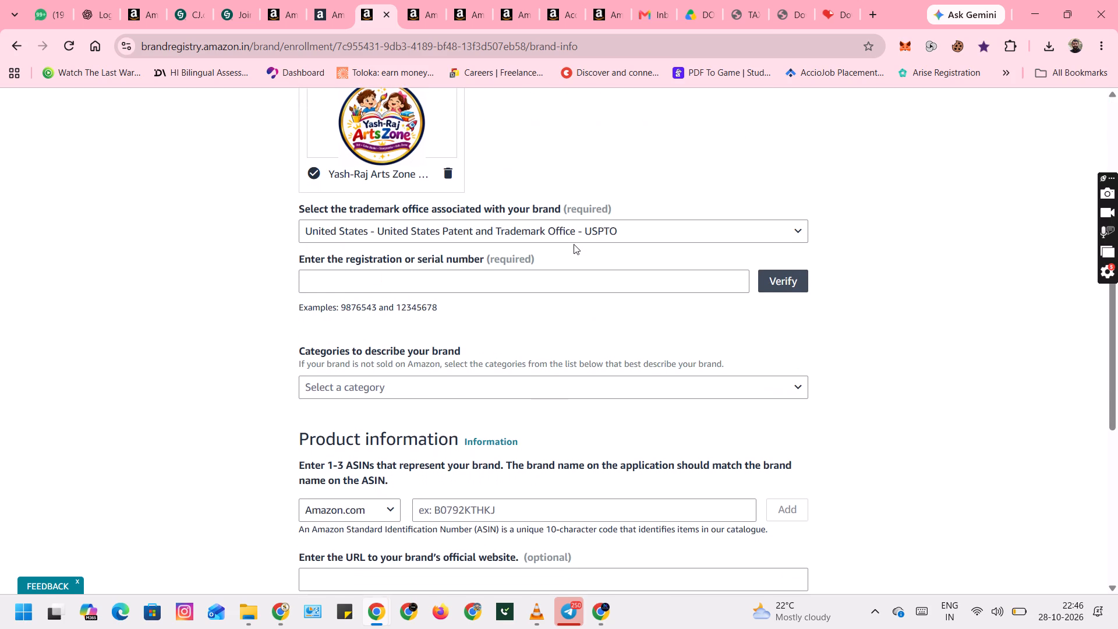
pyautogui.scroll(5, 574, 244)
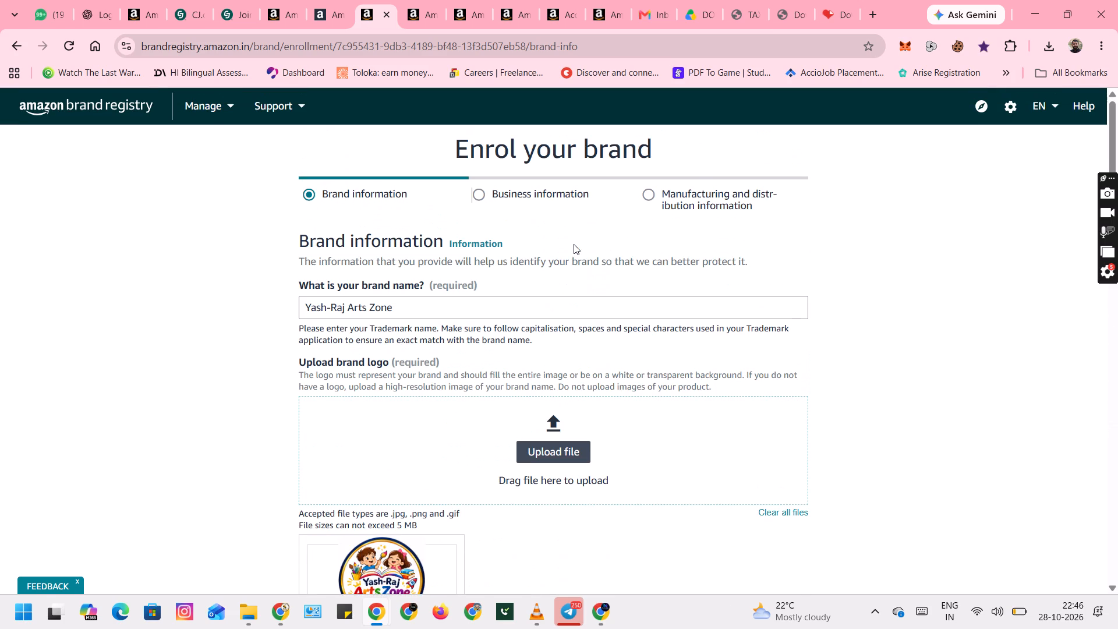
# Return to Seller Central, open the B2B Business Profile and examine its About Seller page.
pyautogui.click(320, 18)
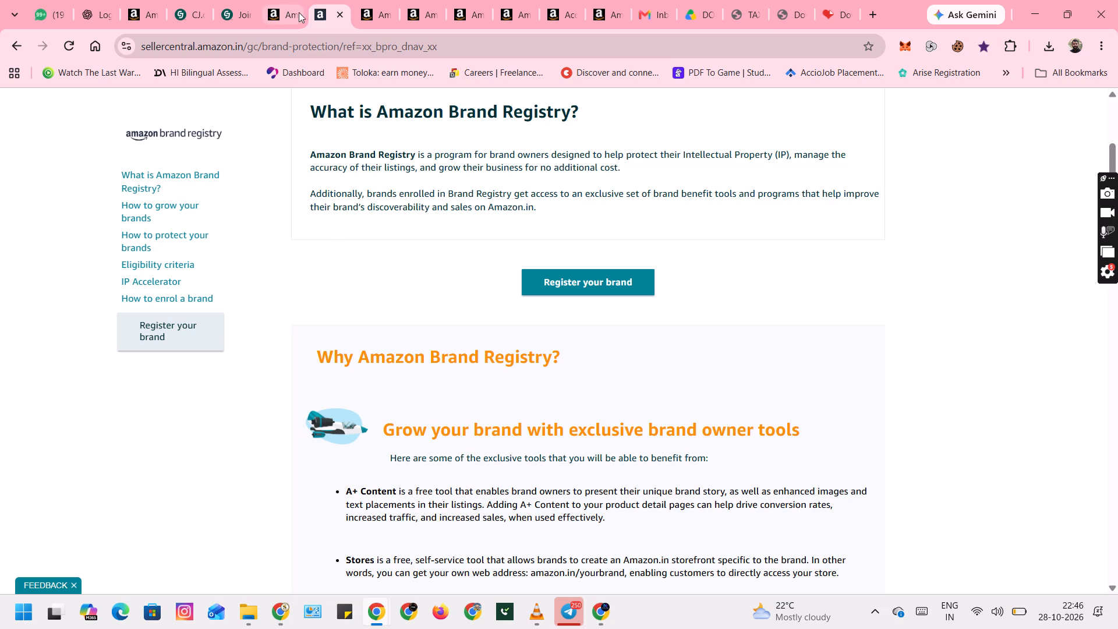
pyautogui.click(6, 38)
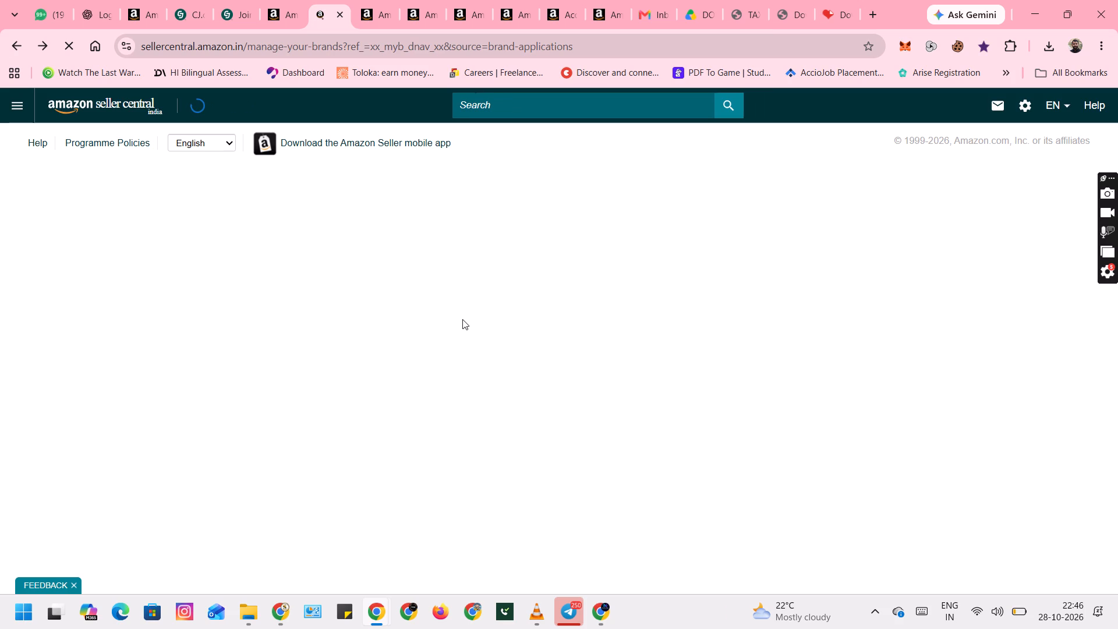
pyautogui.click(18, 101)
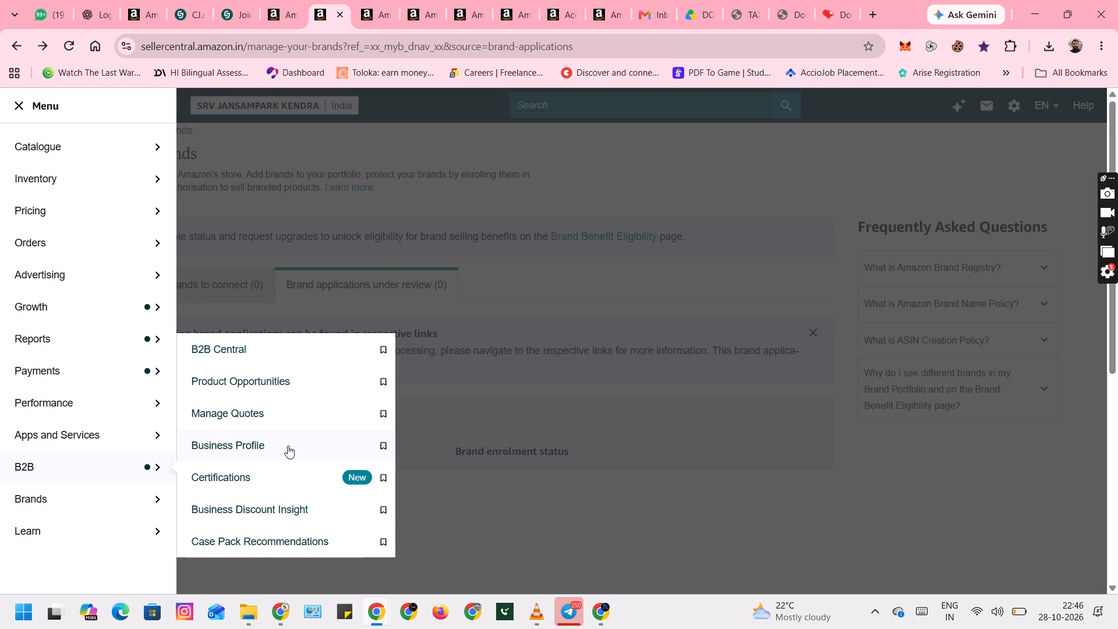
pyautogui.click(289, 443)
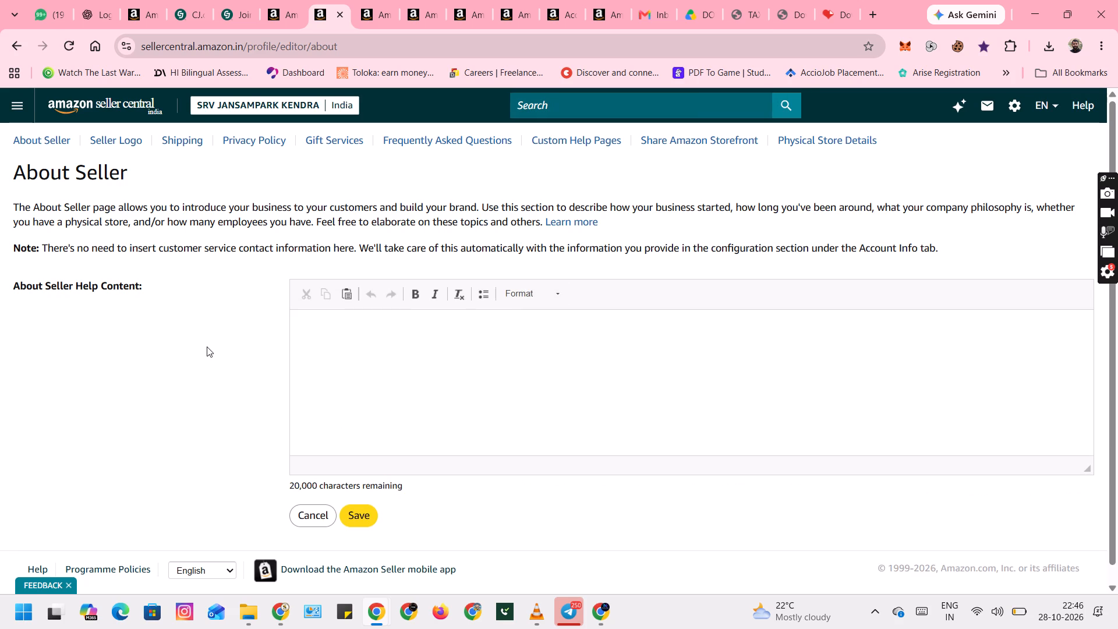
pyautogui.scroll(-1, 207, 347)
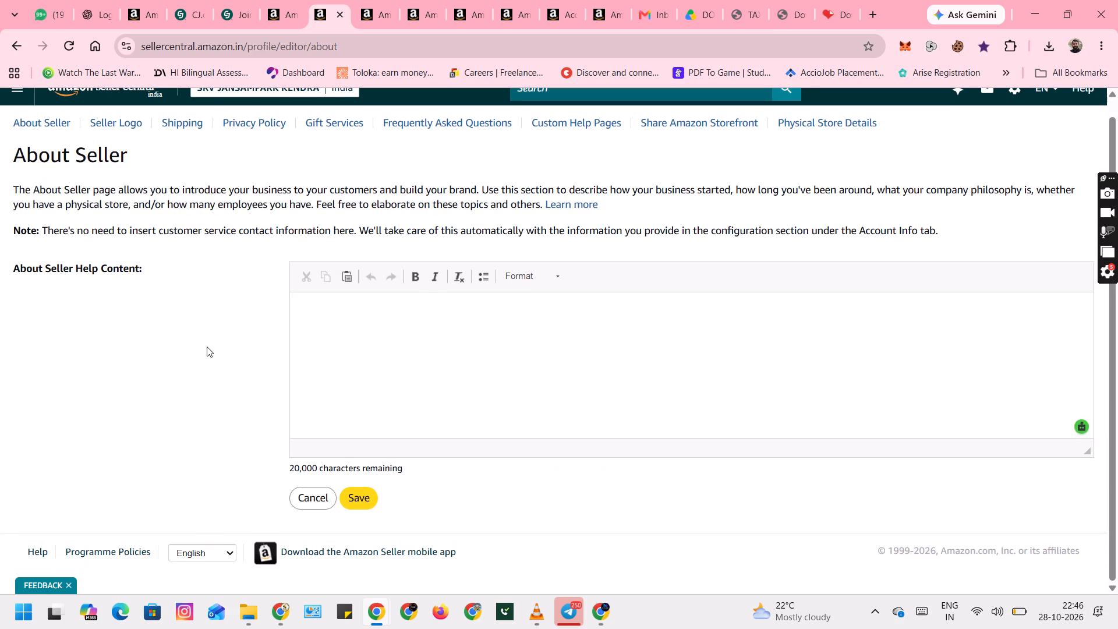
pyautogui.scroll(-3, 207, 347)
pyautogui.click(15, 101)
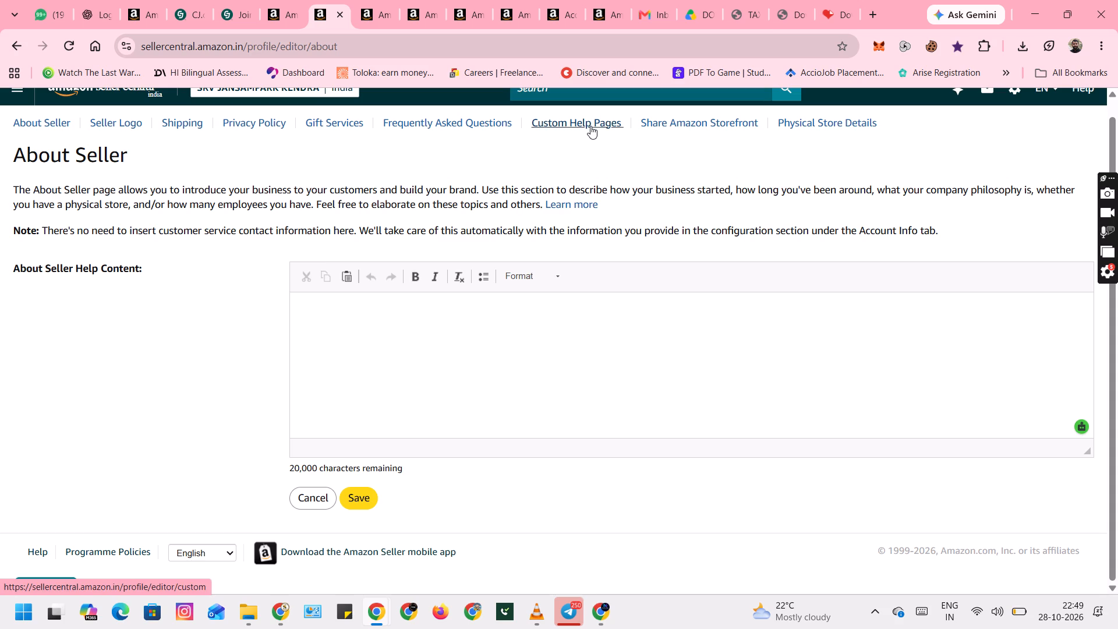
pyautogui.click(691, 123)
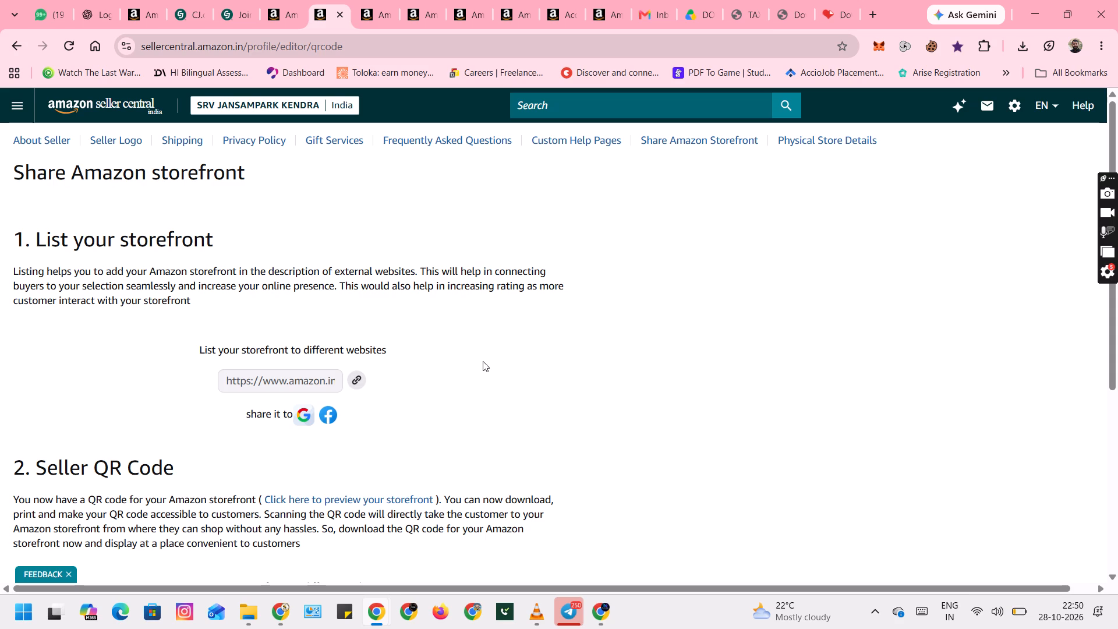
pyautogui.click(352, 380)
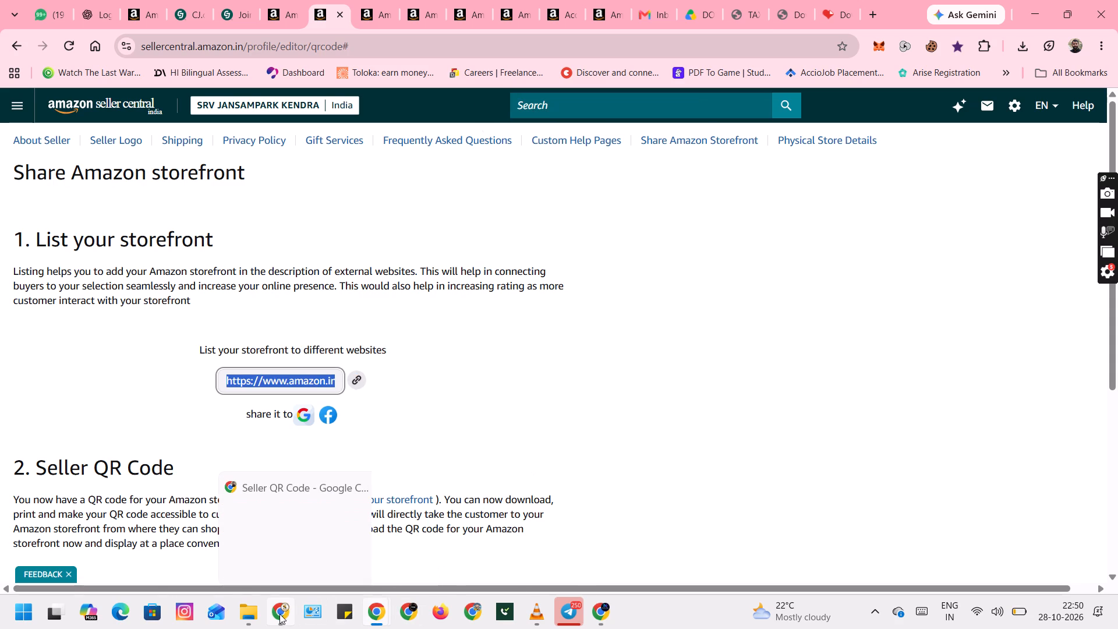
# Switch to the other Chrome window and open the copied storefront link in a new tab.
pyautogui.click(299, 540)
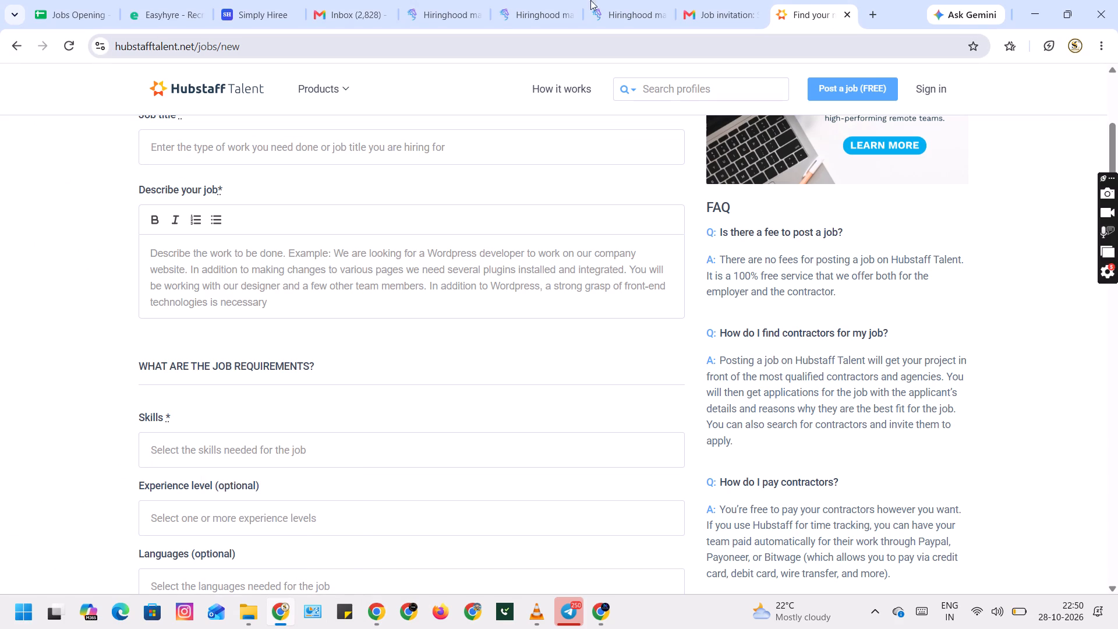
pyautogui.click(869, 5)
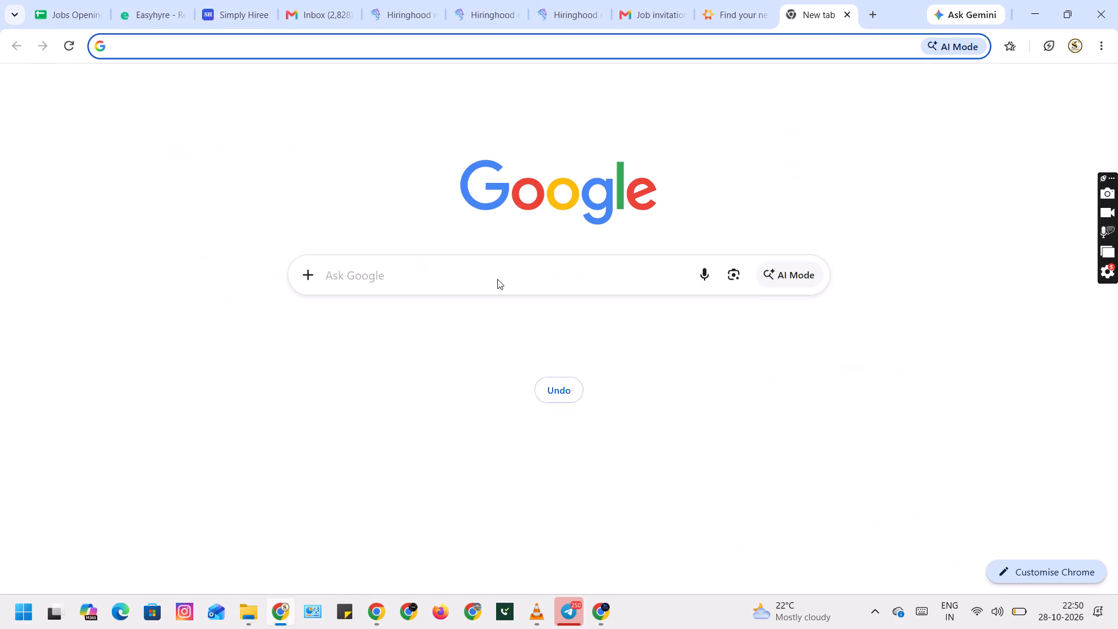
pyautogui.hotkey('ctrl', 'v')
pyautogui.press('Return')
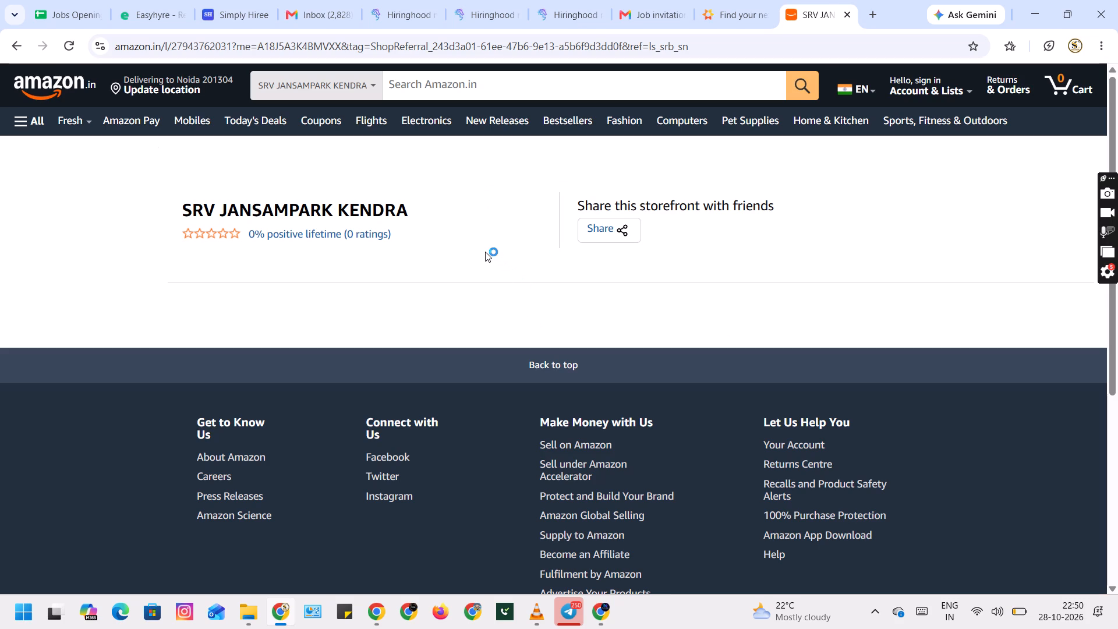
# Copy the link of the SRV JANSAMPARK KENDRA storefront using its sharing options.
pyautogui.click(622, 229)
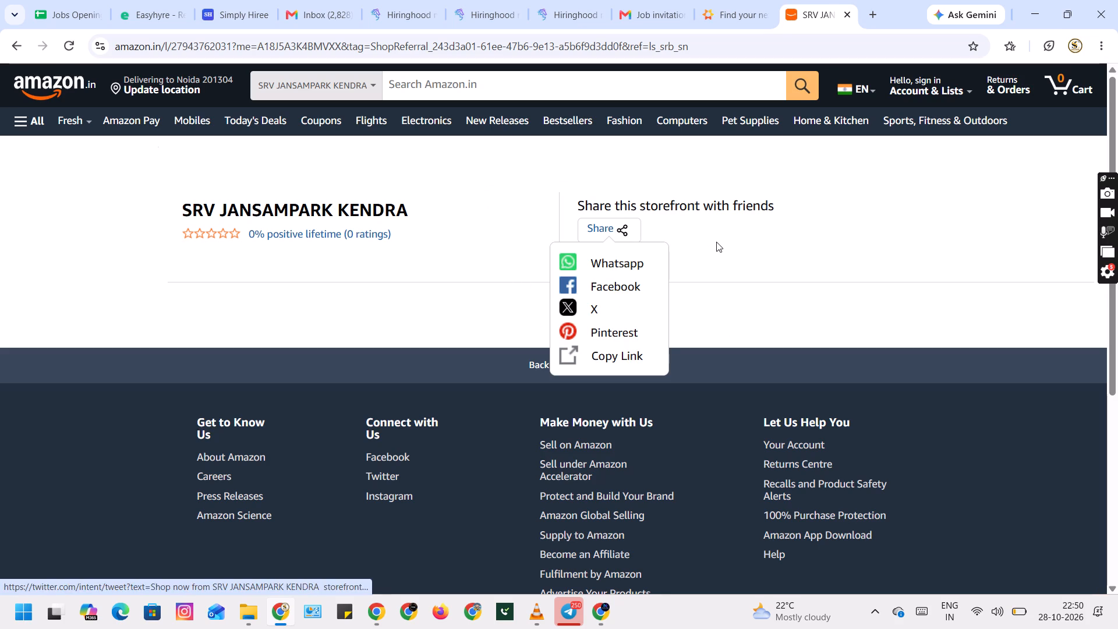
pyautogui.click(622, 358)
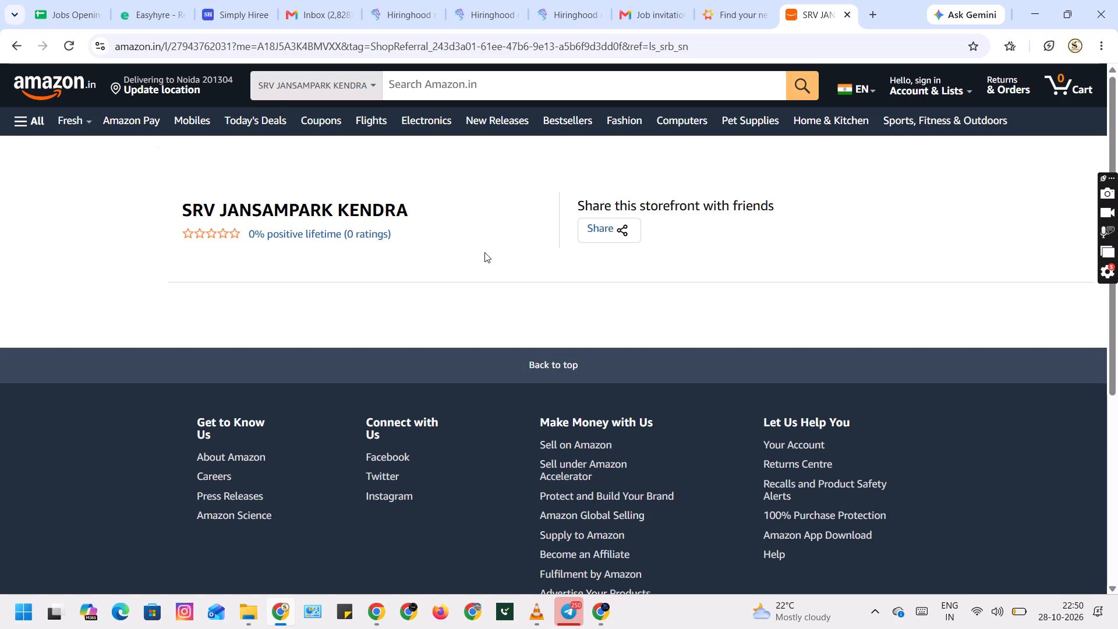
# Return to the CJ company information form and enter the copied SRV JANSAMPARK KENDRA storefront link as the Amazon seller URL.
pyautogui.hotkey('alt', 'Tab')
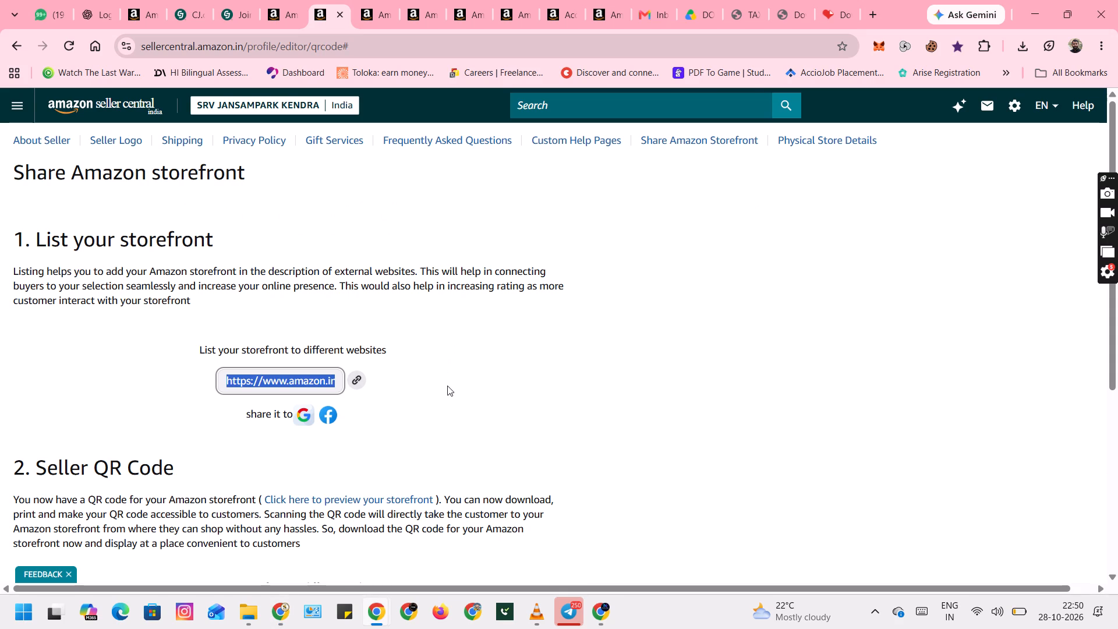
pyautogui.click(447, 386)
pyautogui.scroll(-1, 447, 386)
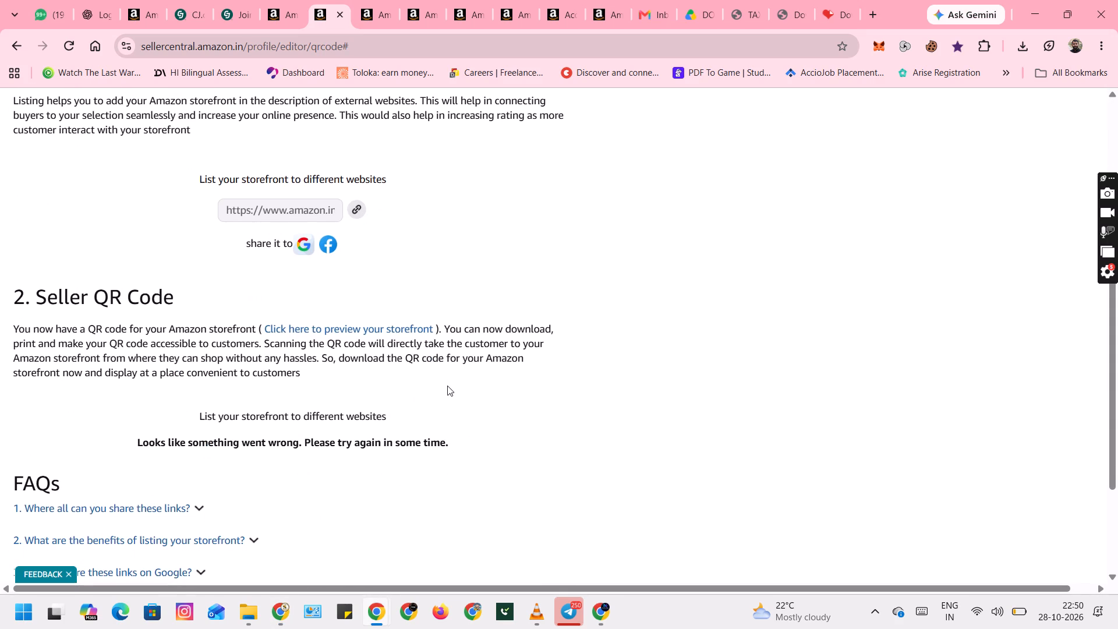
pyautogui.scroll(-1, 447, 386)
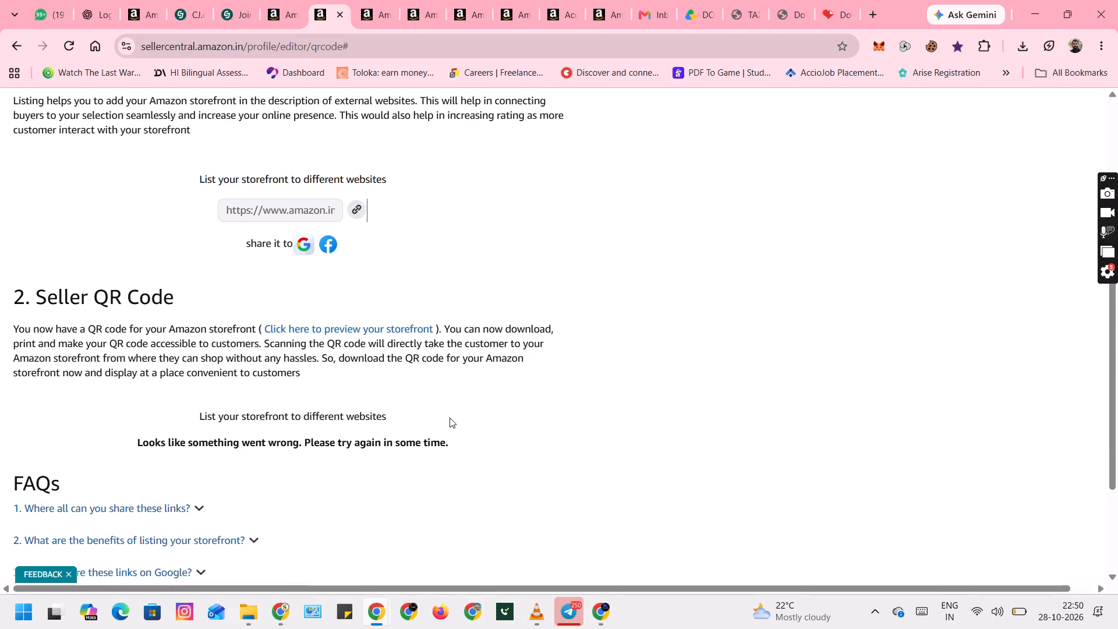
pyautogui.scroll(-3, 450, 418)
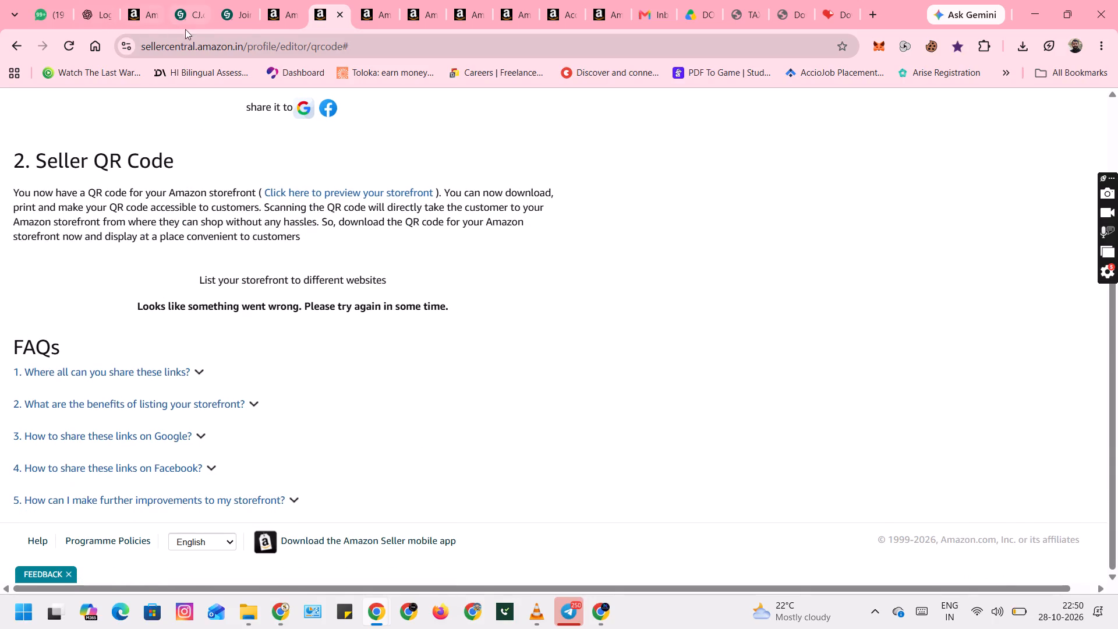
pyautogui.click(239, 14)
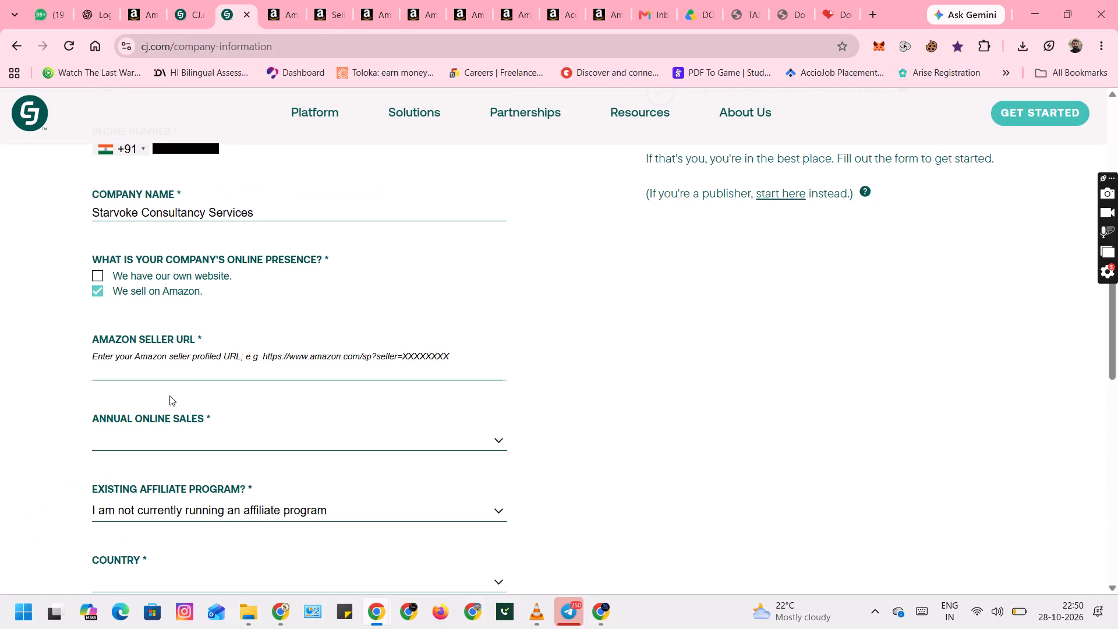
pyautogui.hotkey('ctrl', 'v')
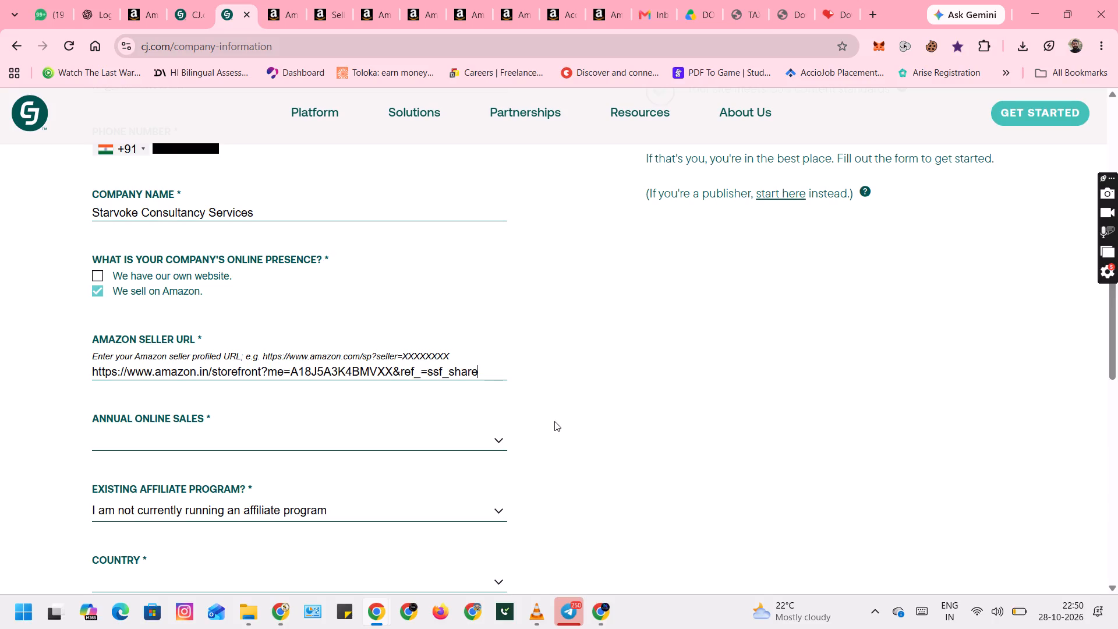
# Set annual online sales to "$0 to $1,000,000" and the country to India in the CJ form.
pyautogui.scroll(-2, 568, 439)
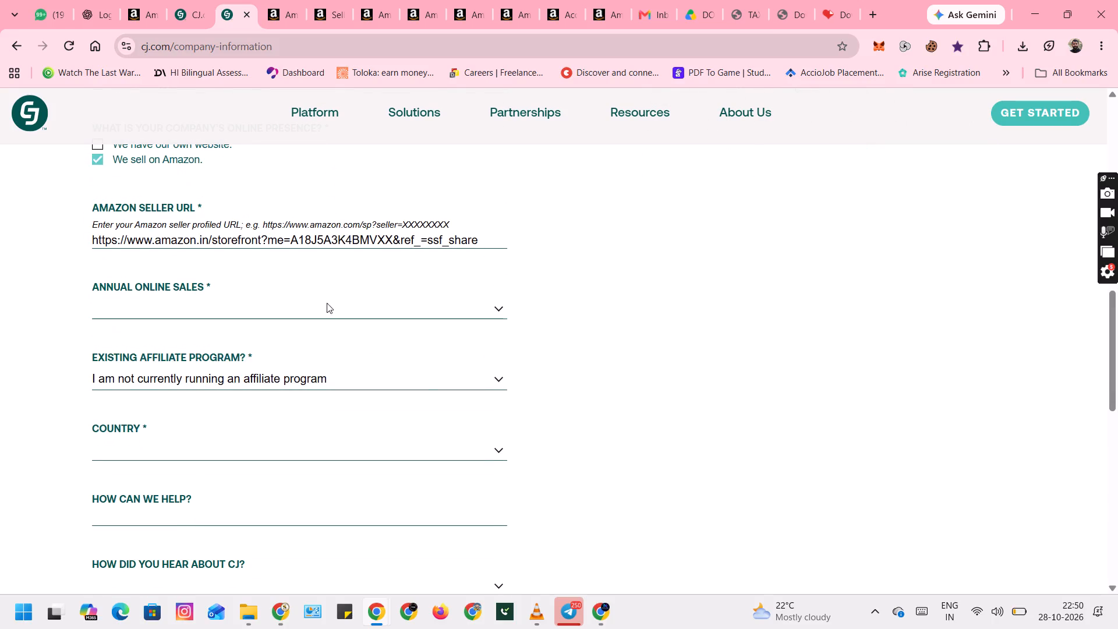
pyautogui.click(323, 309)
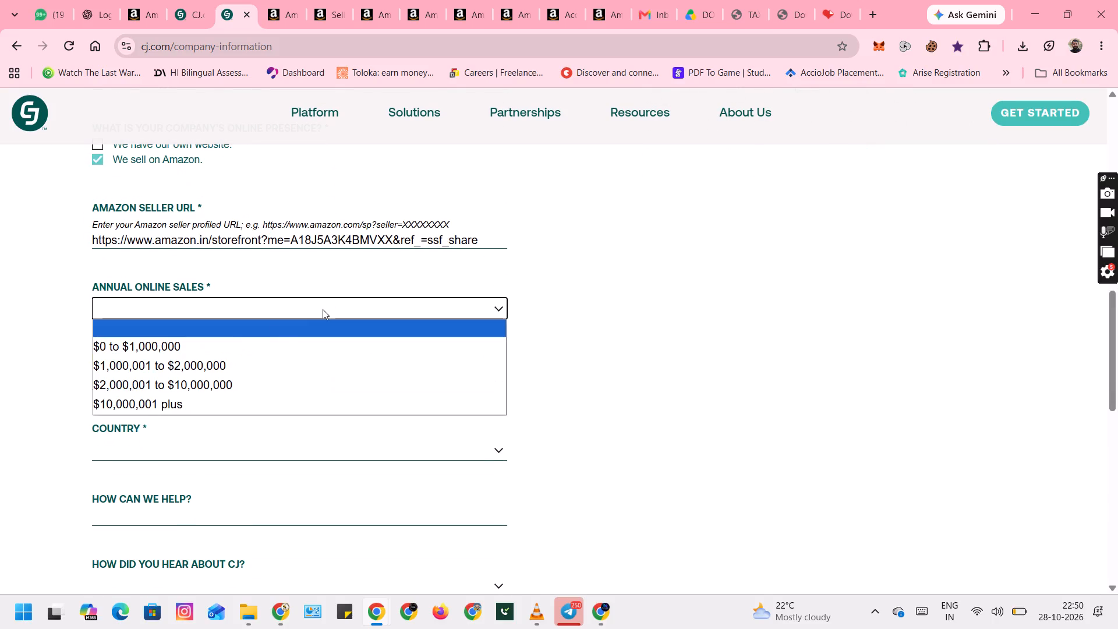
pyautogui.click(226, 344)
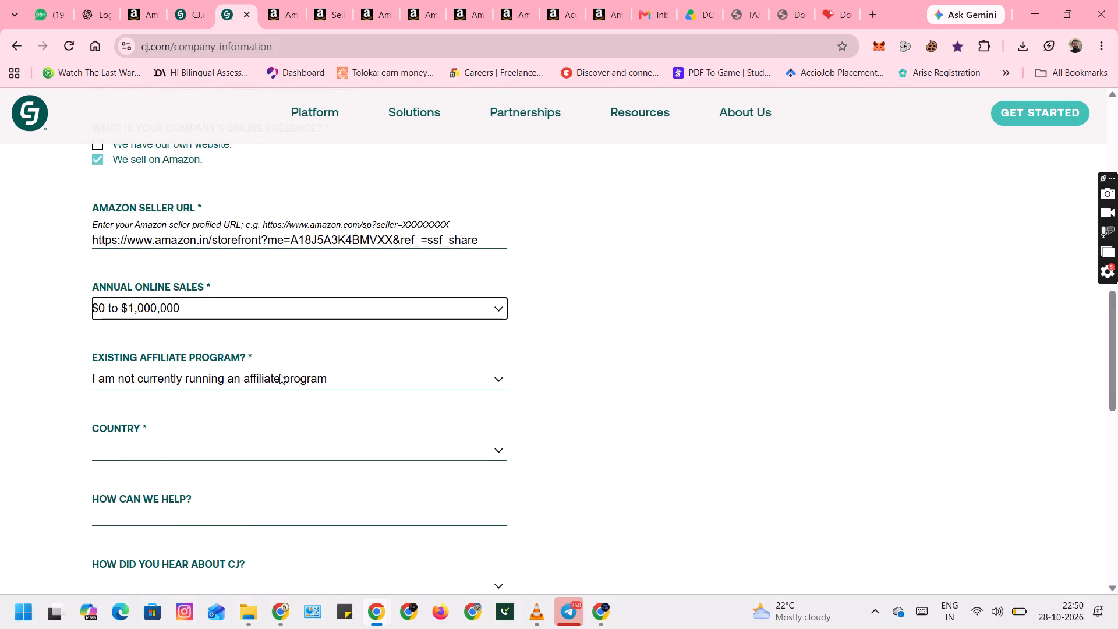
pyautogui.scroll(-1, 308, 377)
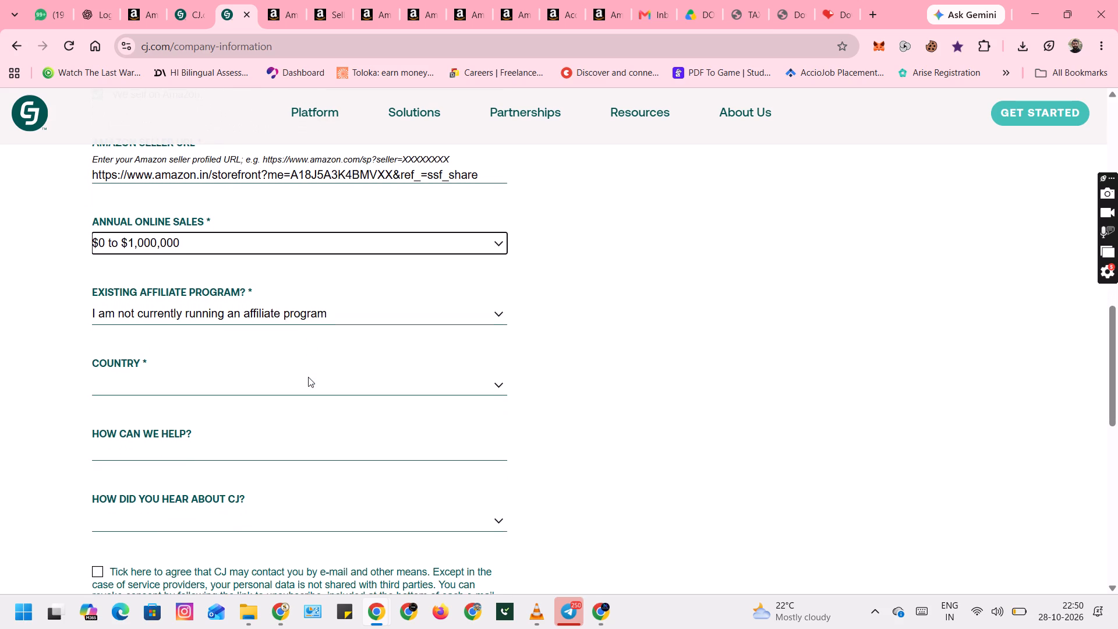
pyautogui.scroll(-1, 308, 377)
pyautogui.click(308, 377)
pyautogui.write('india')
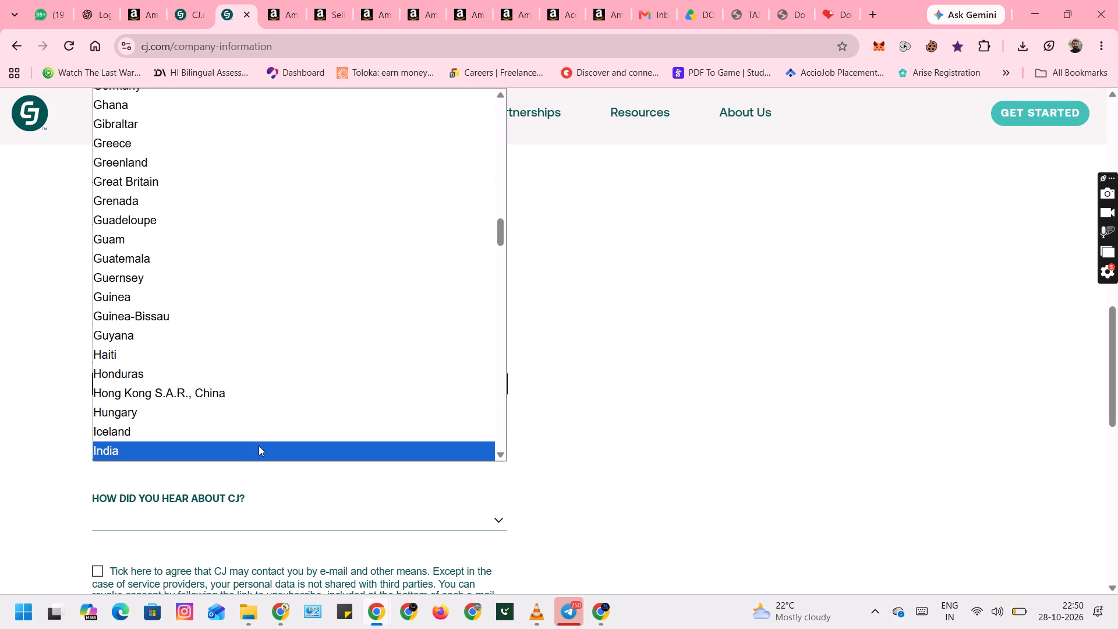
pyautogui.click(260, 448)
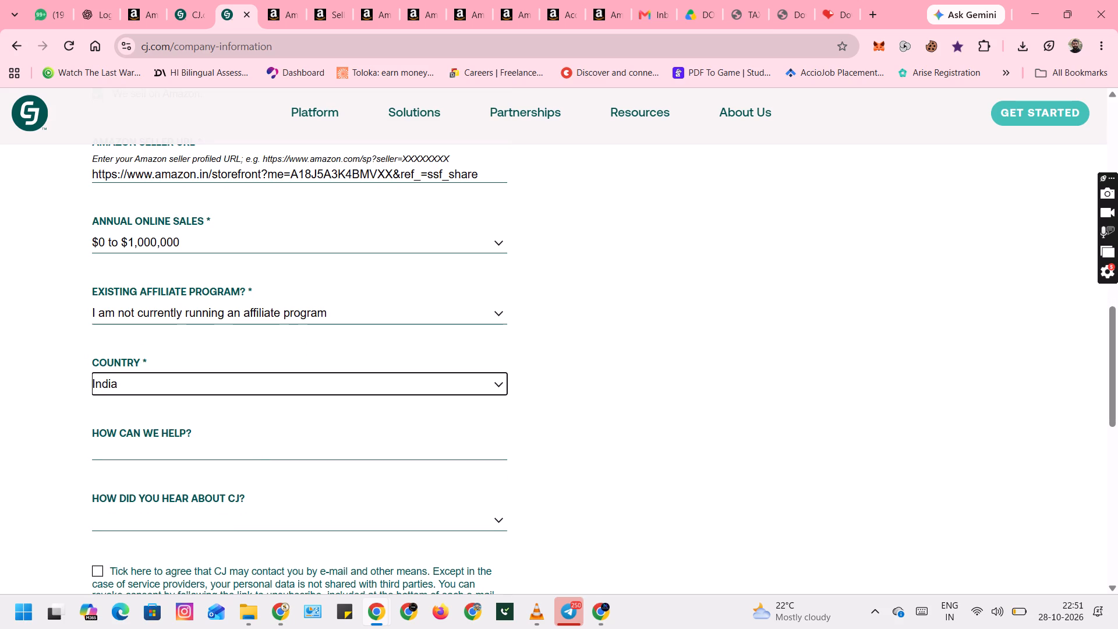
# Enter "About Sales" as the answer to how CJ can help.
pyautogui.click(261, 454)
pyautogui.scroll(-1, 261, 454)
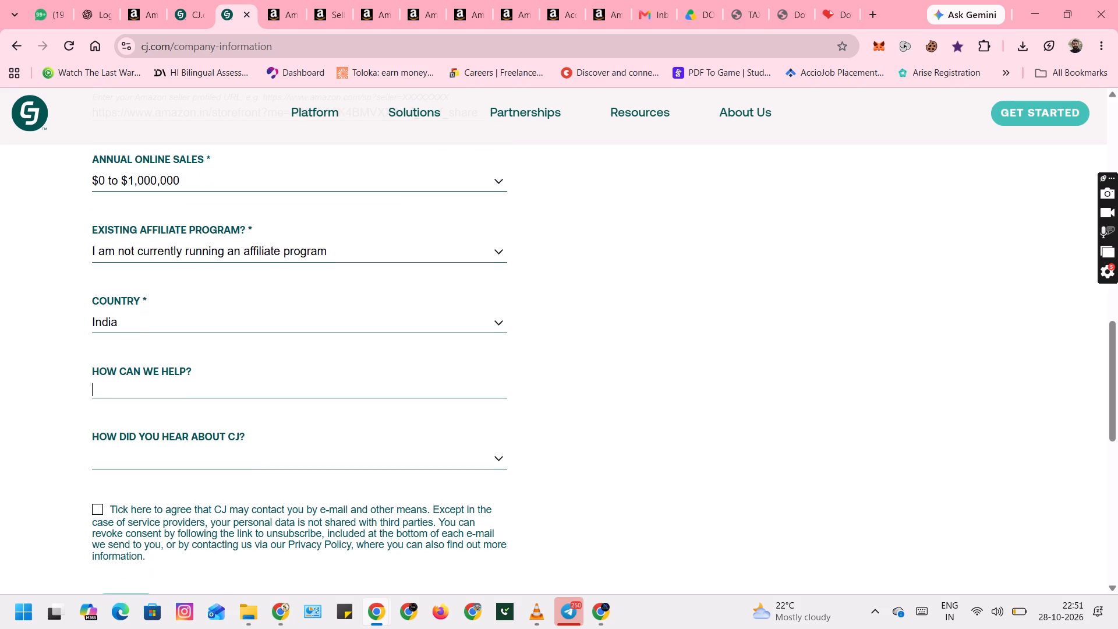
pyautogui.scroll(-1, 261, 454)
pyautogui.hotkey('shift', 'a')
pyautogui.write('bount')
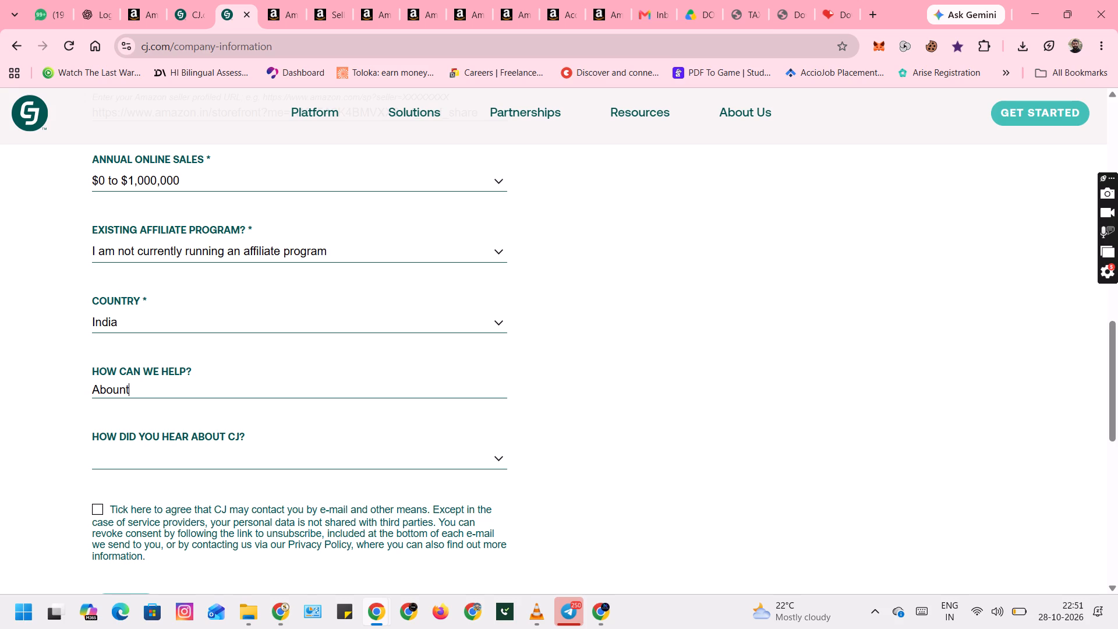
pyautogui.press('space')
pyautogui.press('BackSpace')
pyautogui.press('BackSpace')
pyautogui.press('BackSpace')
pyautogui.write('t')
pyautogui.press('space')
pyautogui.write('Sales')
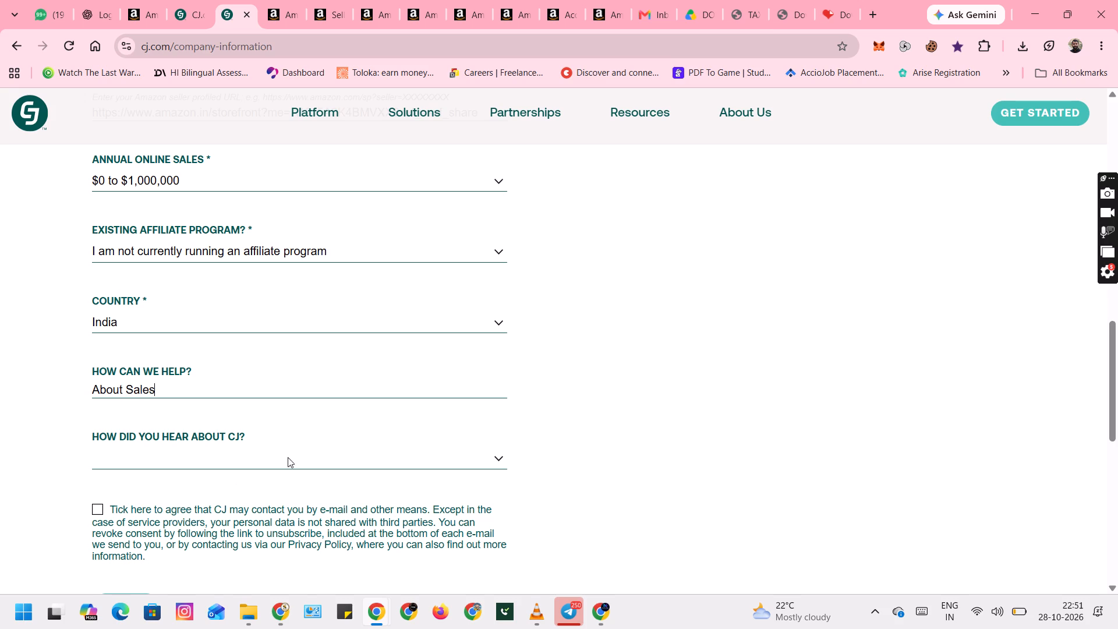
# Choose "Advertiser/Merchant Referral" as how you heard about CJ.
pyautogui.click(299, 451)
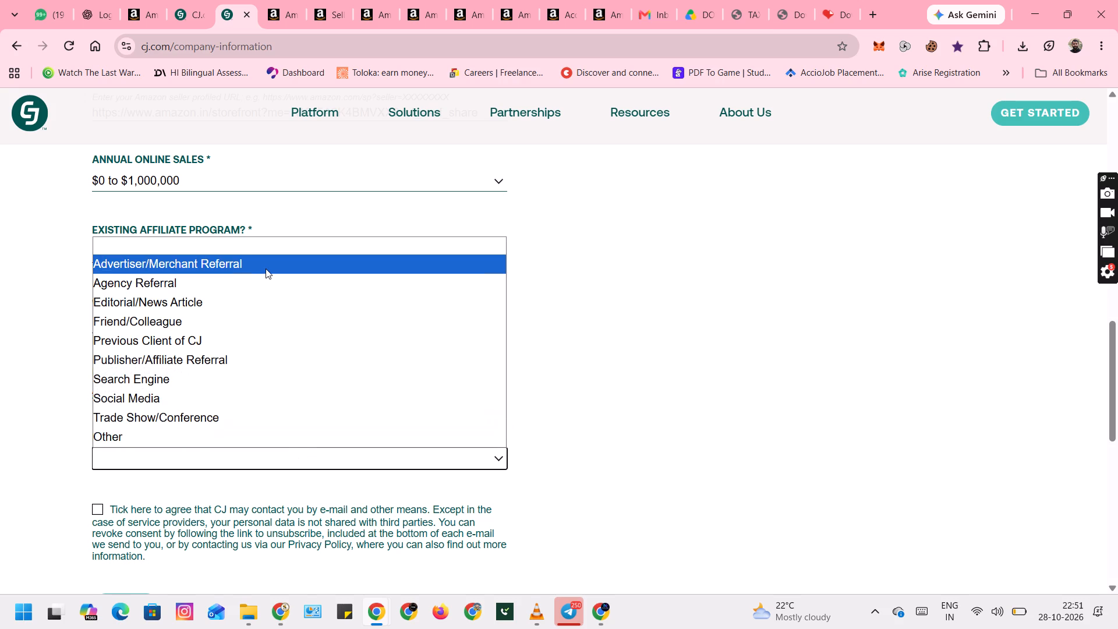
pyautogui.click(266, 268)
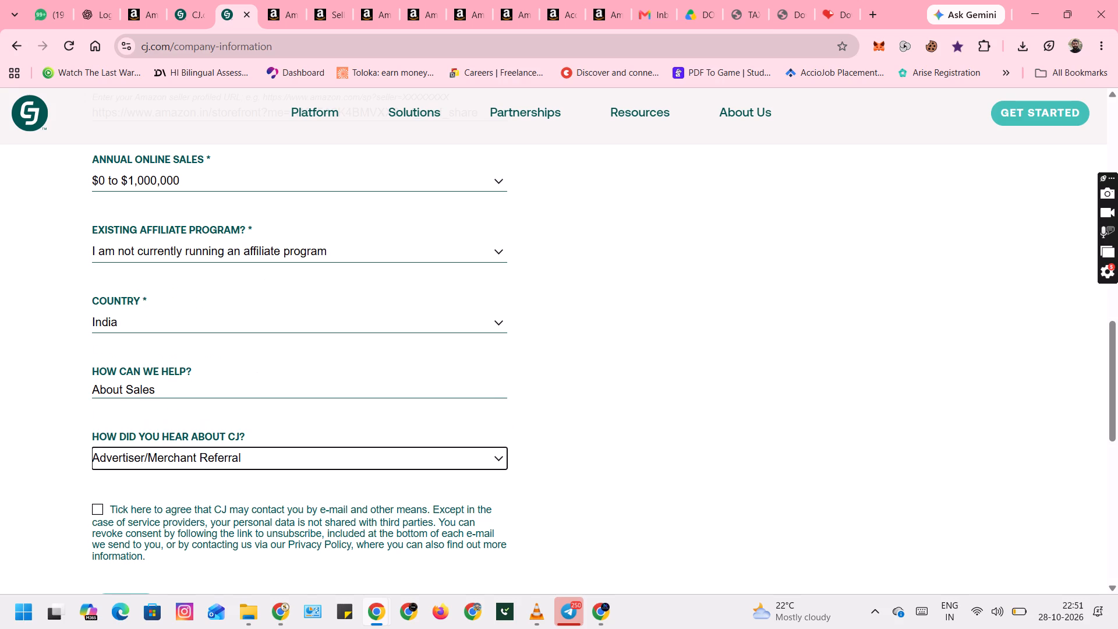
pyautogui.click(562, 429)
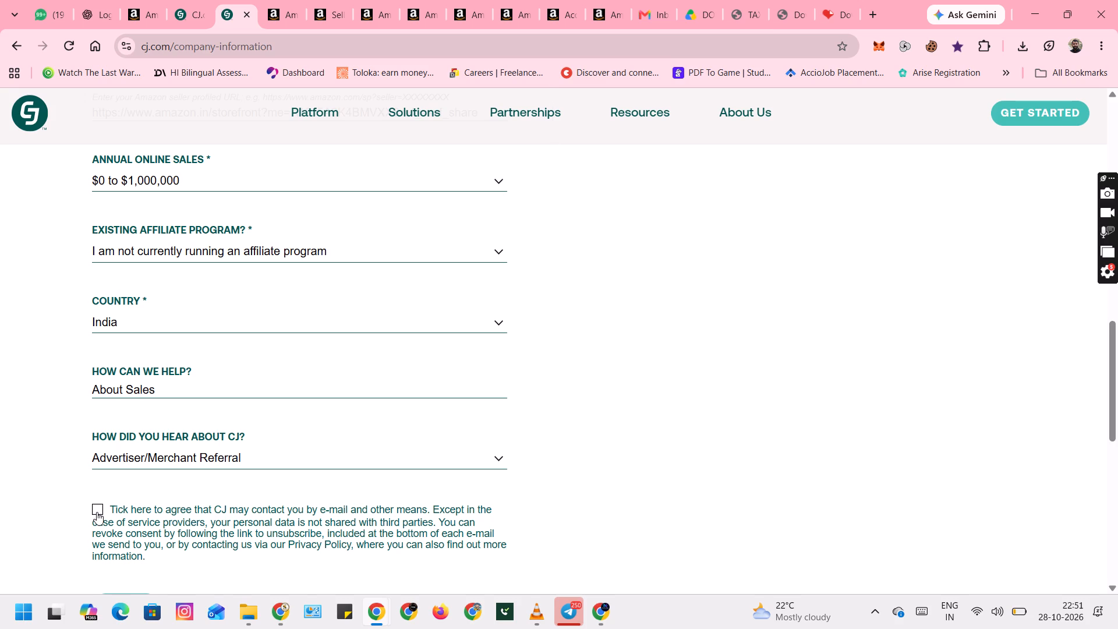
# Agree to be contacted by CJ and submit the advertiser application.
pyautogui.click(97, 512)
pyautogui.scroll(-1, 301, 495)
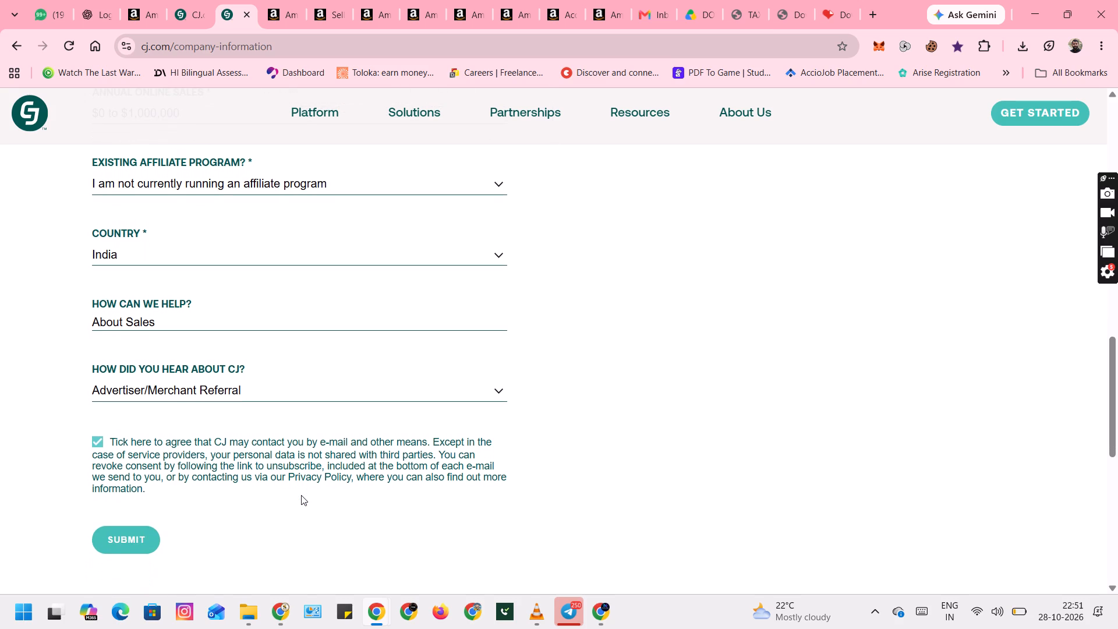
pyautogui.scroll(-1, 301, 495)
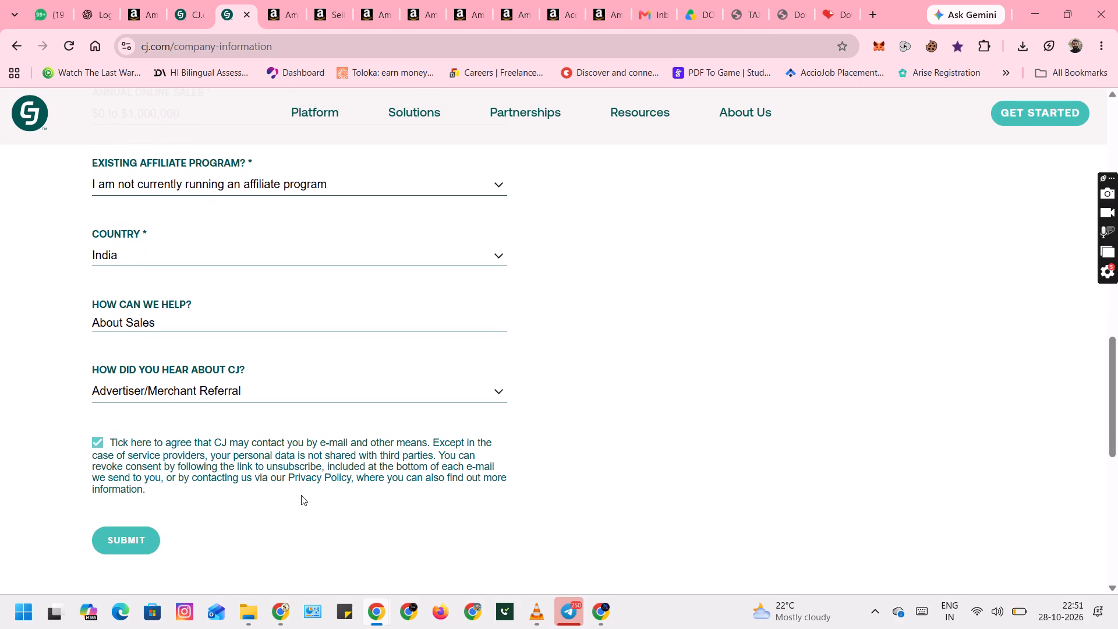
pyautogui.click(128, 542)
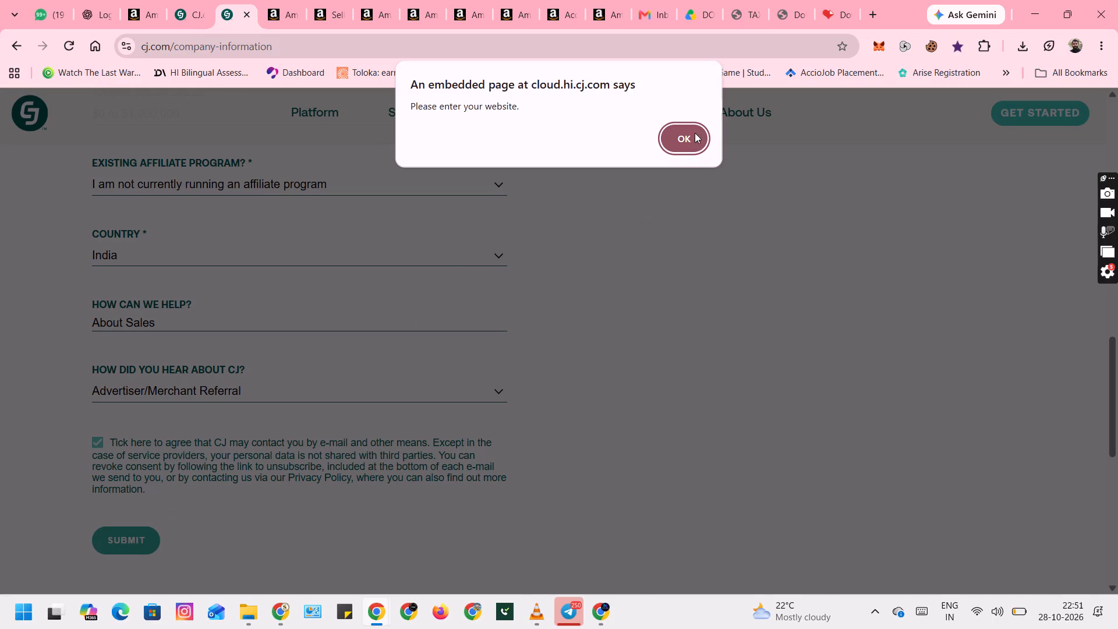
pyautogui.click(684, 138)
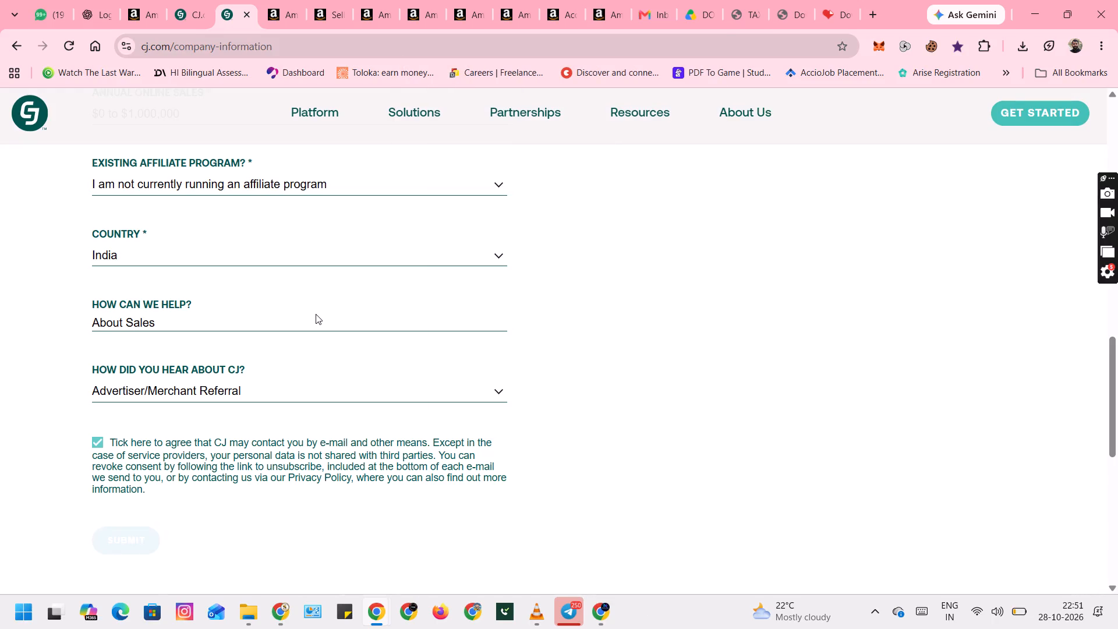
pyautogui.scroll(5, 316, 314)
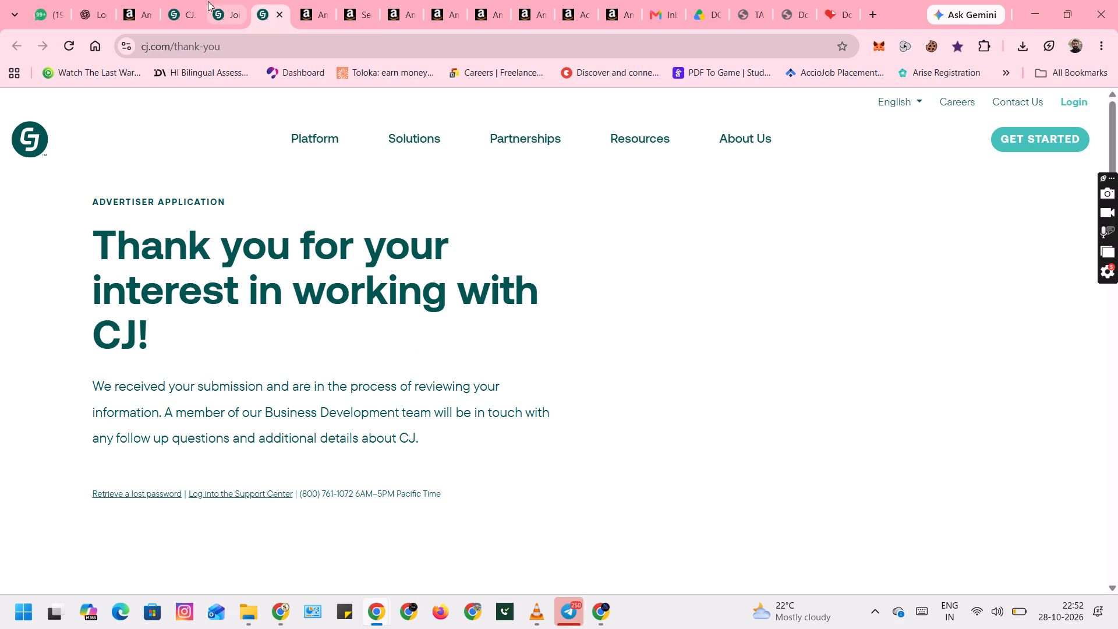
# Go back to the already open CJ home page and open the login for CJ accounts.
pyautogui.click(225, 14)
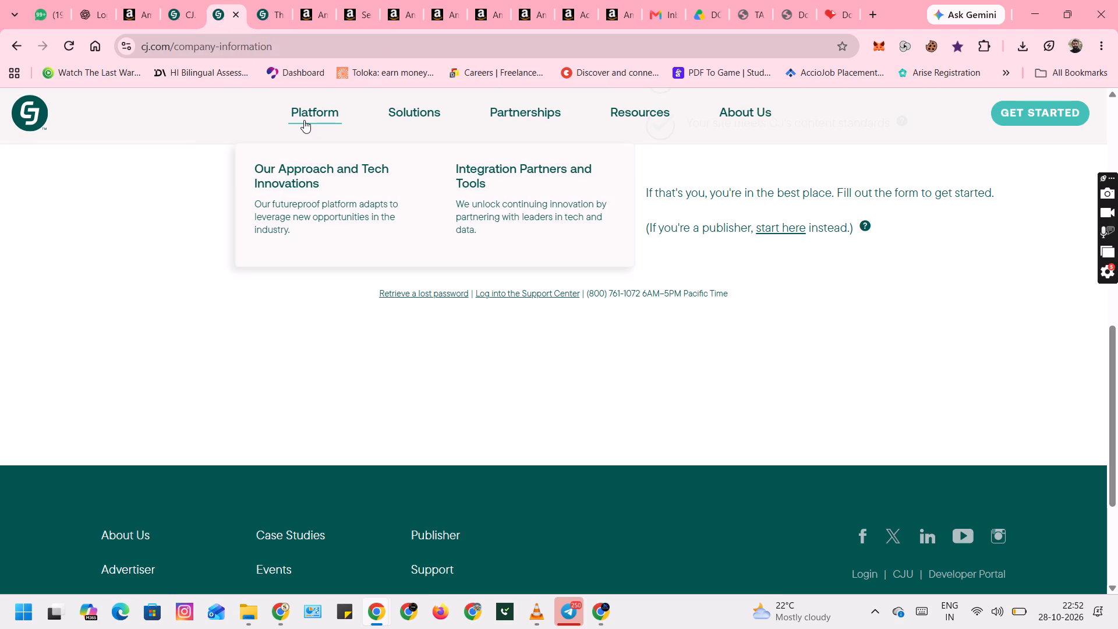
pyautogui.click(175, 10)
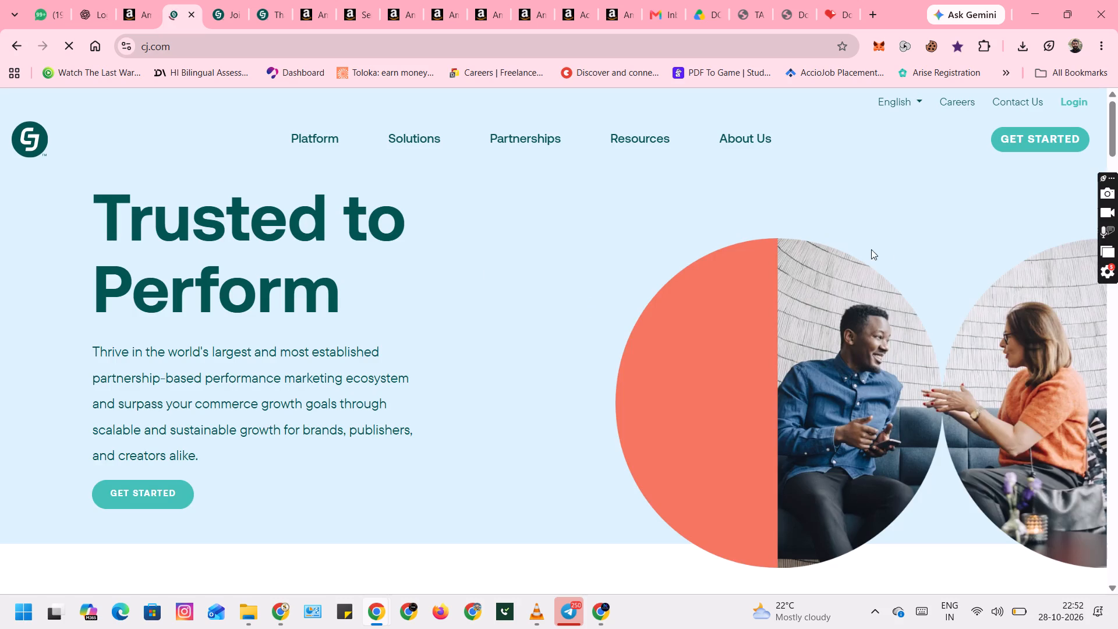
pyautogui.click(1074, 103)
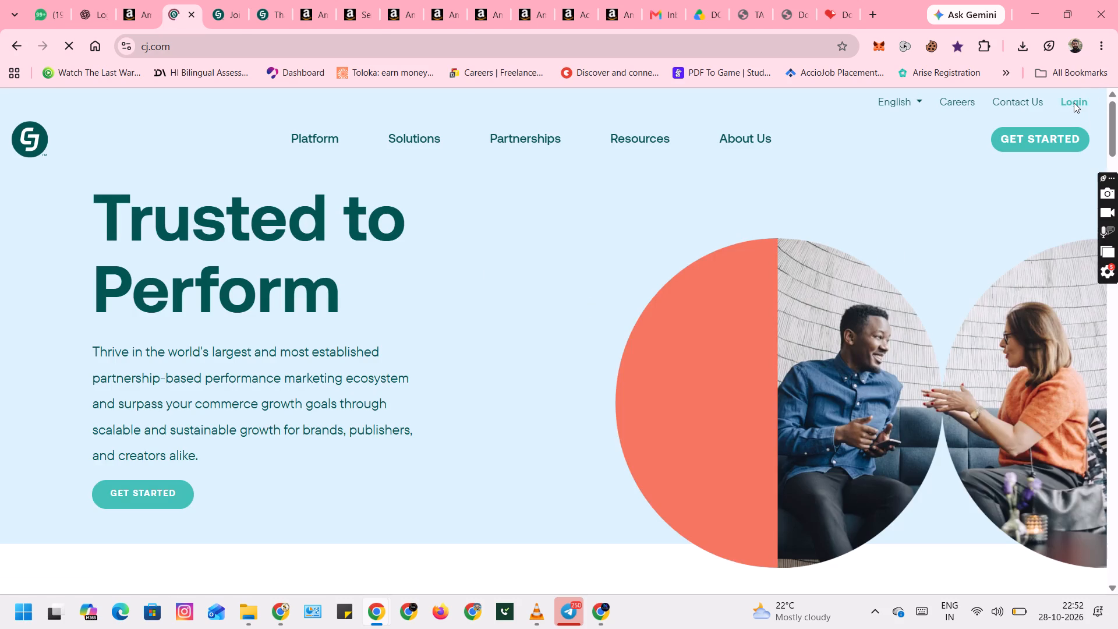